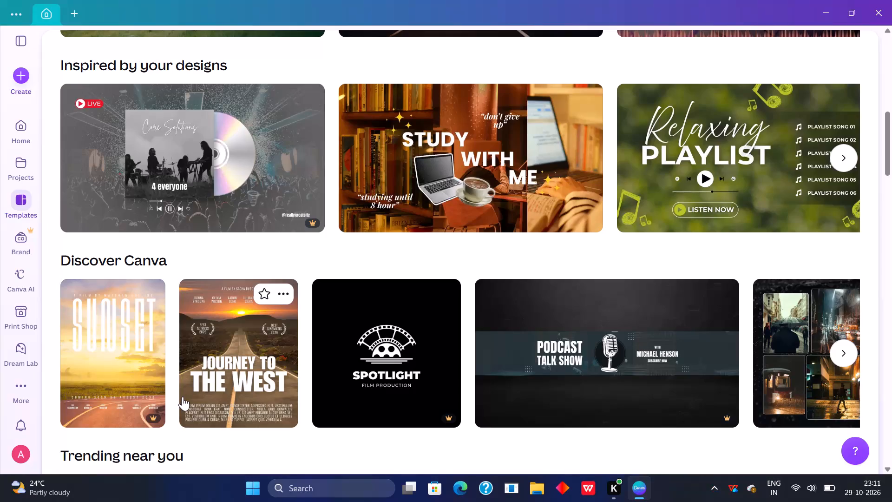
# Open the Blue and Beige Modern Music Playlist YouTube Thumbnail template from "Inspired by your designs" for customising.
pyautogui.scroll(-4, 183, 396)
pyautogui.scroll(6, 183, 396)
pyautogui.scroll(-1, 183, 396)
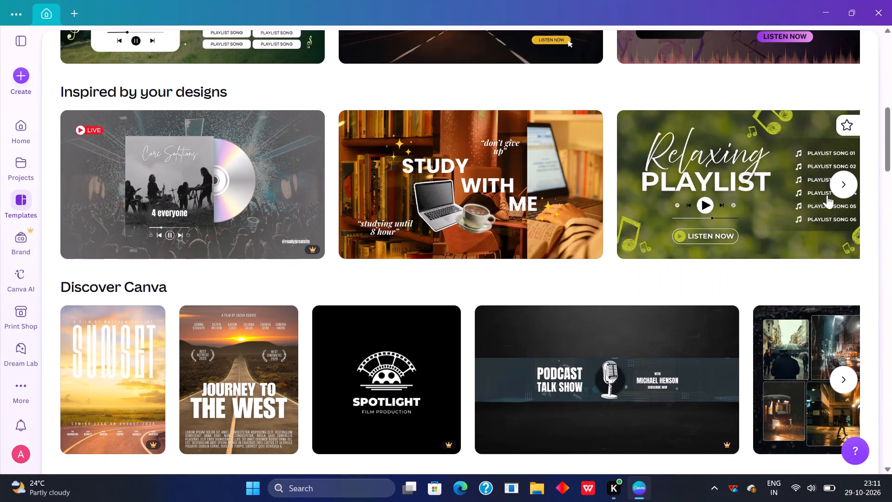
pyautogui.click(838, 186)
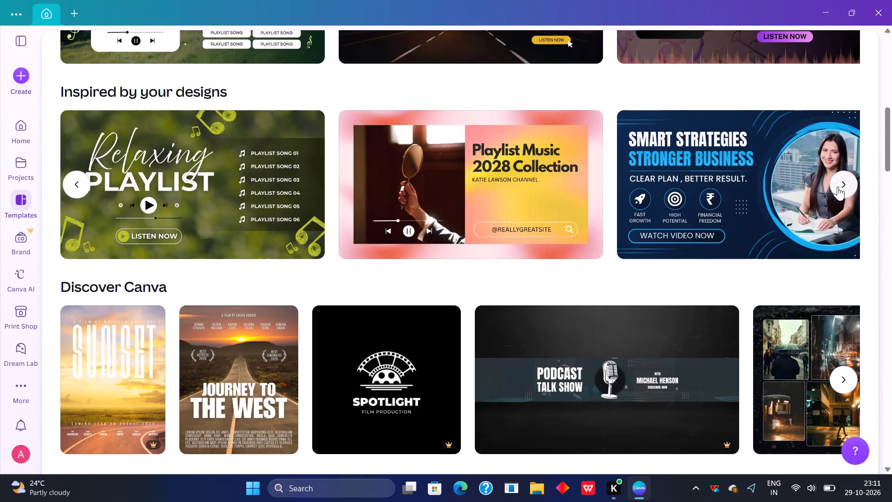
pyautogui.click(838, 186)
pyautogui.click(838, 186)
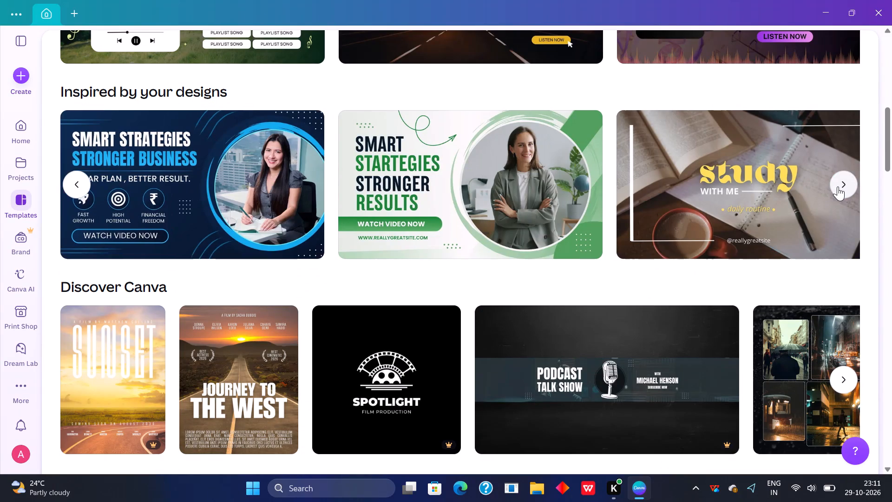
pyautogui.click(838, 186)
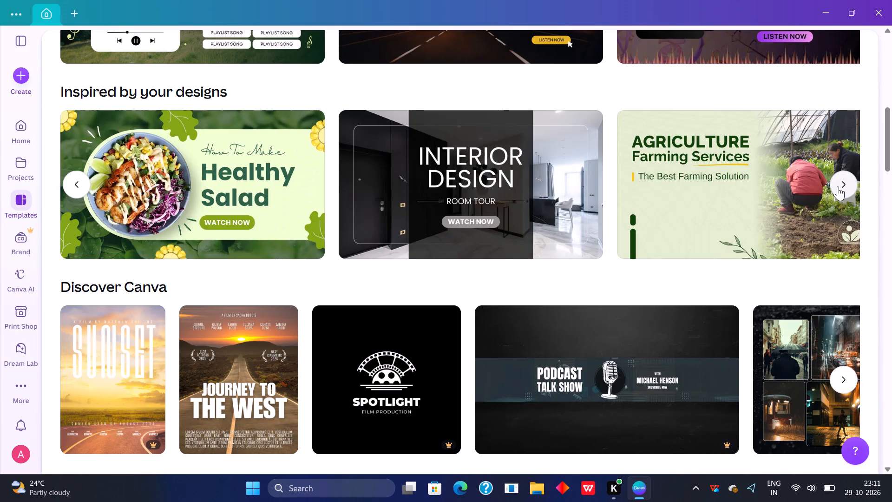
pyautogui.click(838, 186)
pyautogui.hscroll(1, 518, 192)
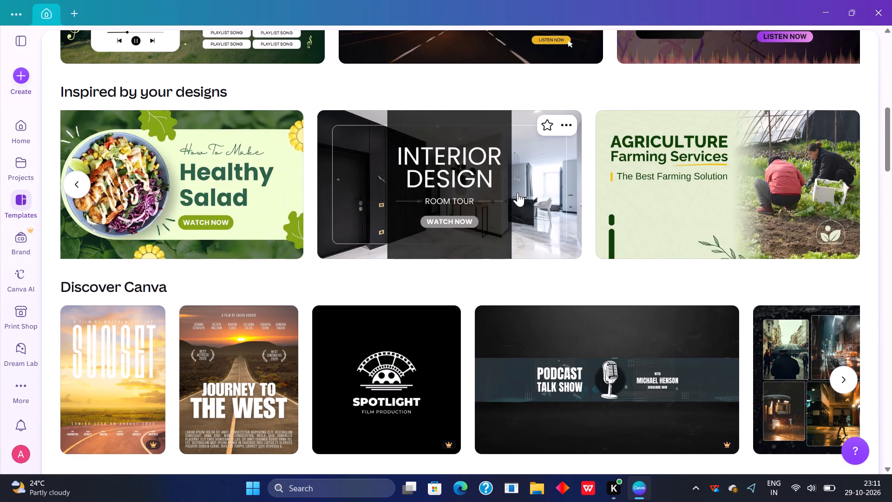
pyautogui.hscroll(6, 518, 192)
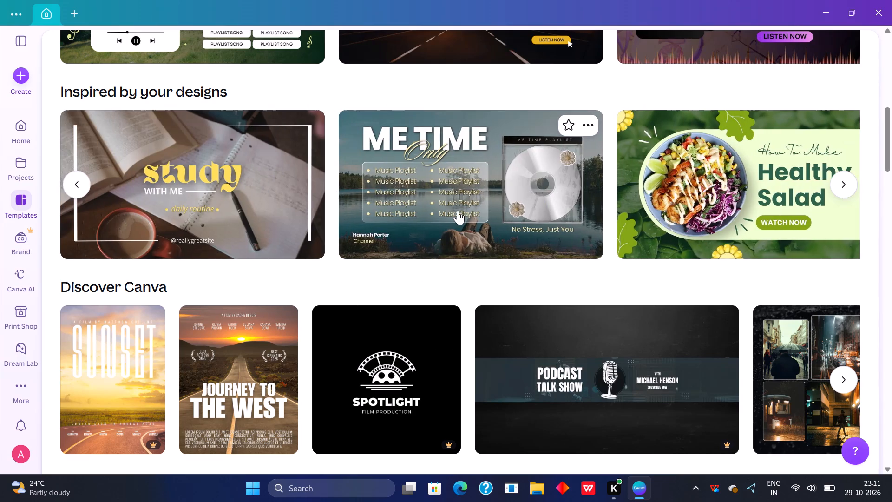
pyautogui.click(465, 183)
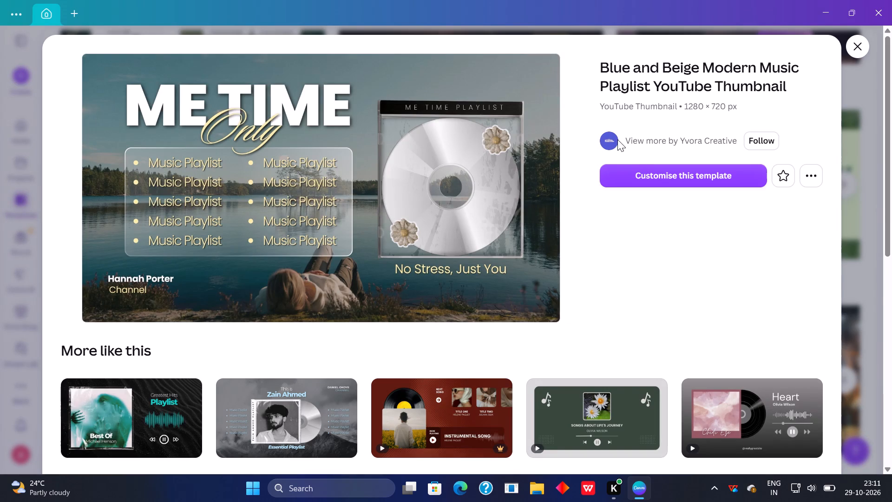
pyautogui.click(646, 171)
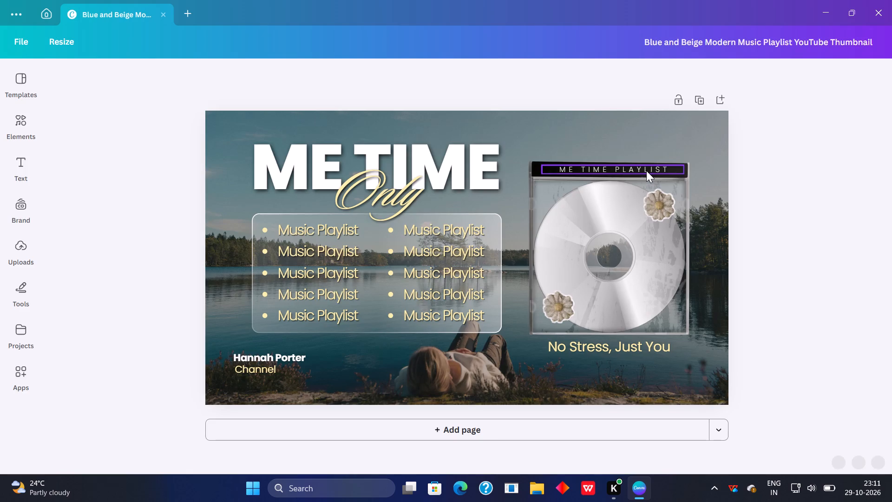
# Replace the word "ME" in the large white headline with "MY" so it reads "MY TIME".
pyautogui.click(594, 118)
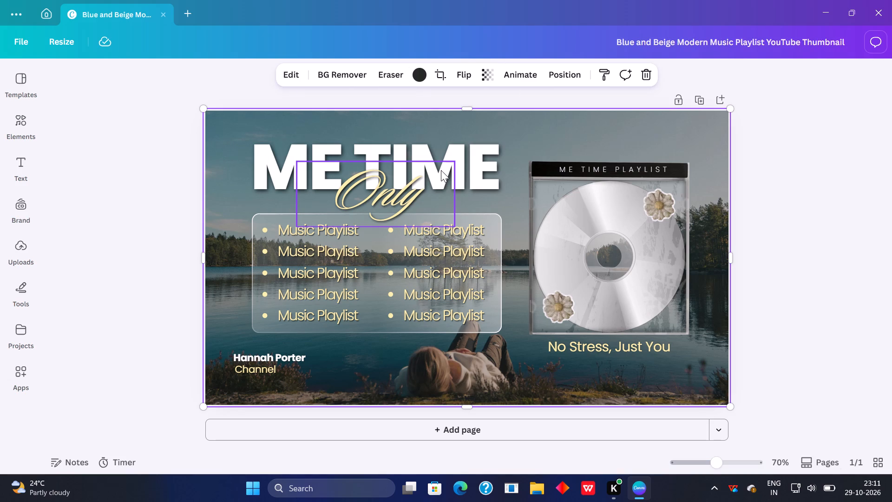
pyautogui.doubleClick(469, 160)
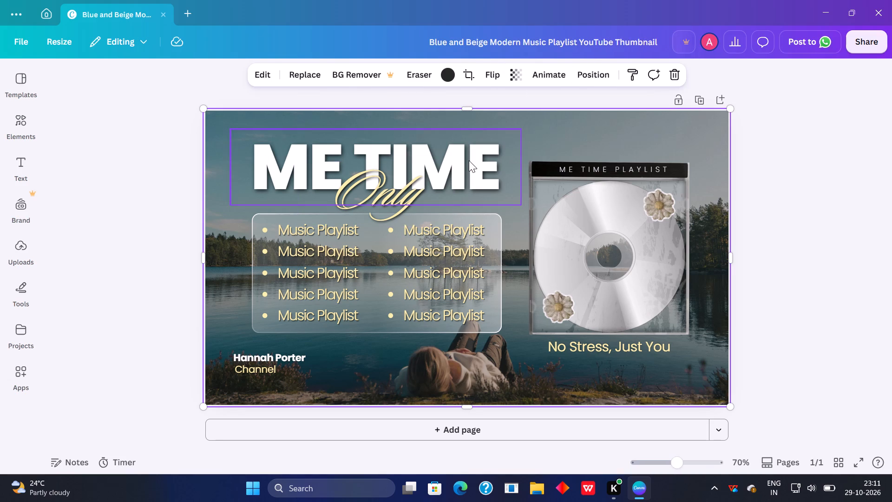
pyautogui.doubleClick(343, 165)
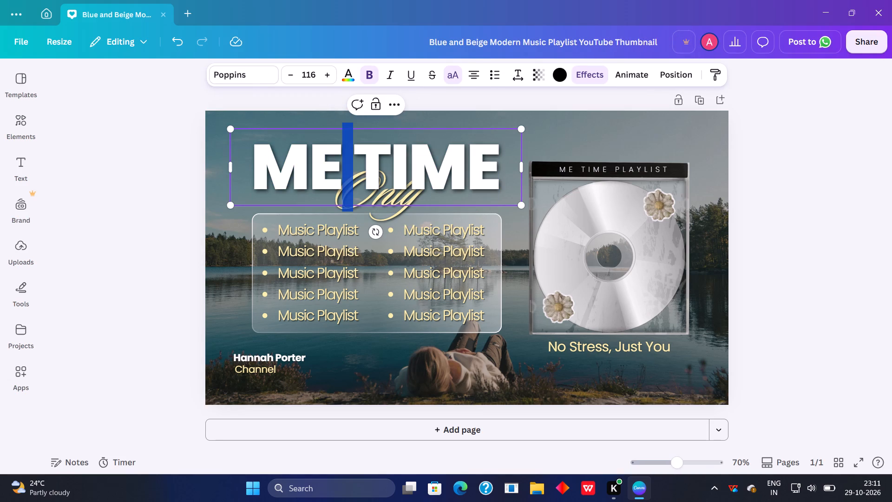
pyautogui.doubleClick(315, 171)
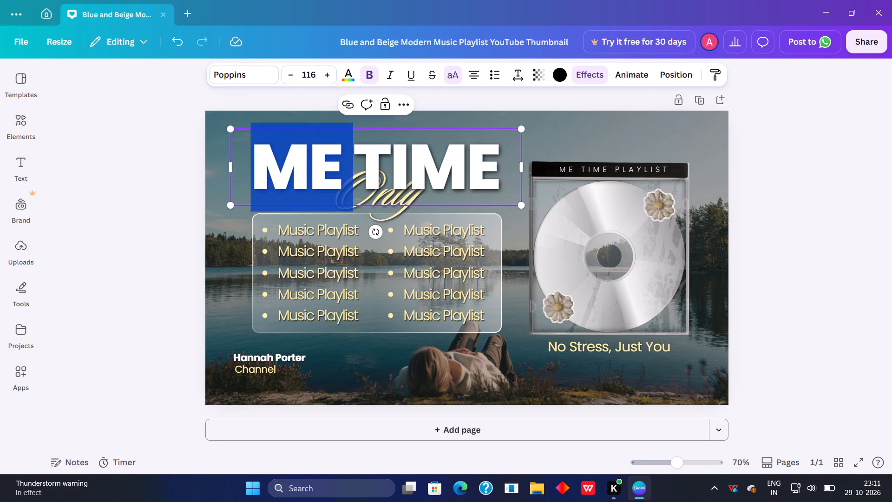
pyautogui.press('BackSpace')
pyautogui.write('my')
pyautogui.press('space')
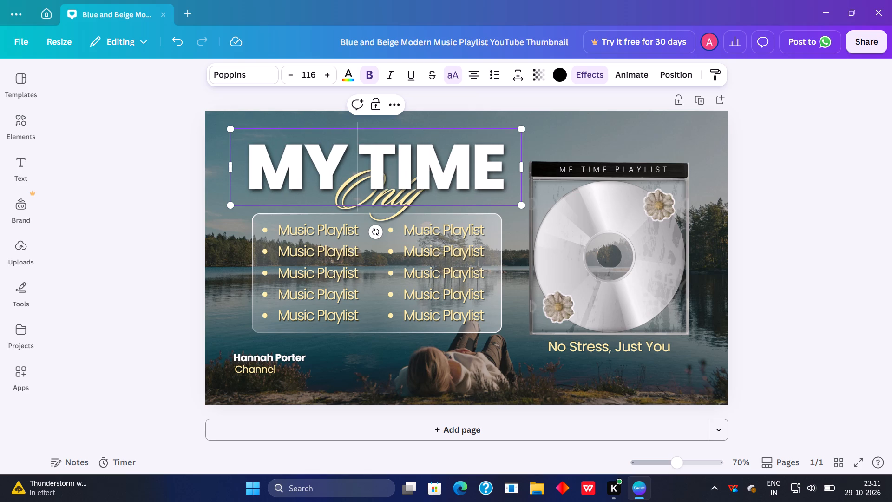
# Replace the first song entry in the left-hand playlist column with "be intehaan".
pyautogui.doubleClick(302, 228)
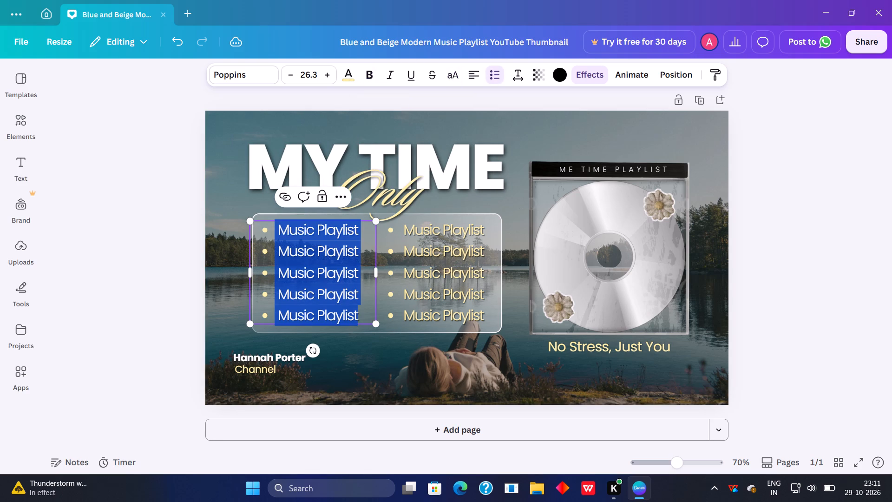
pyautogui.doubleClick(302, 228)
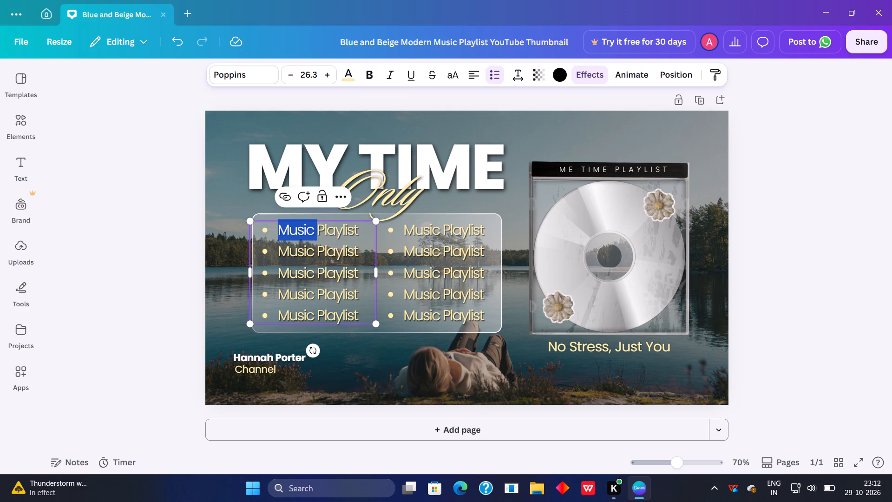
pyautogui.press('BackSpace')
pyautogui.doubleClick(306, 229)
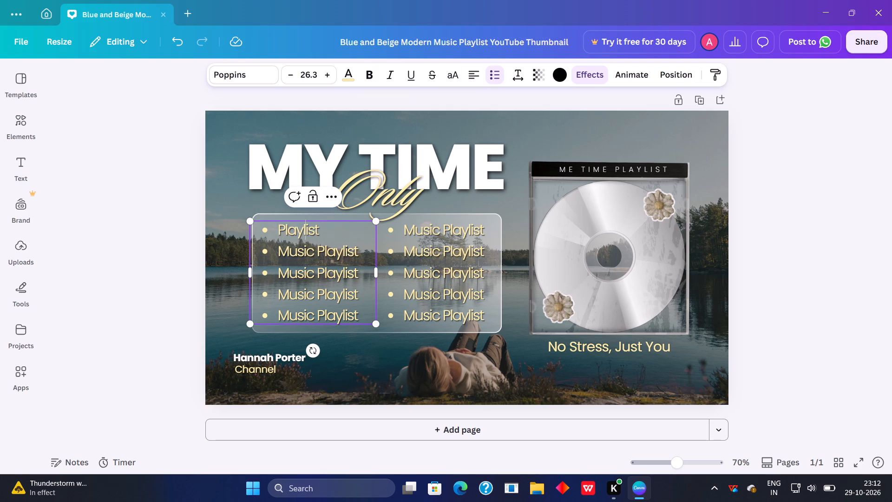
pyautogui.press('BackSpace')
pyautogui.write('be in')
pyautogui.press('t')
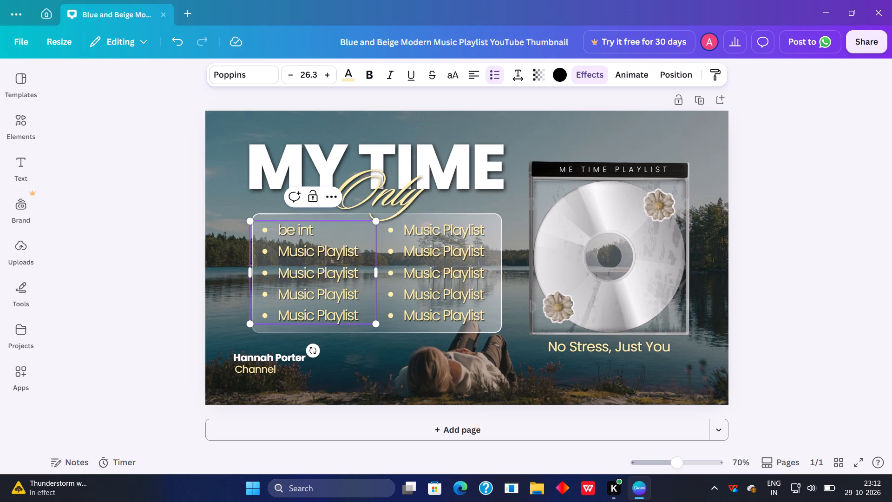
pyautogui.write('ehaan')
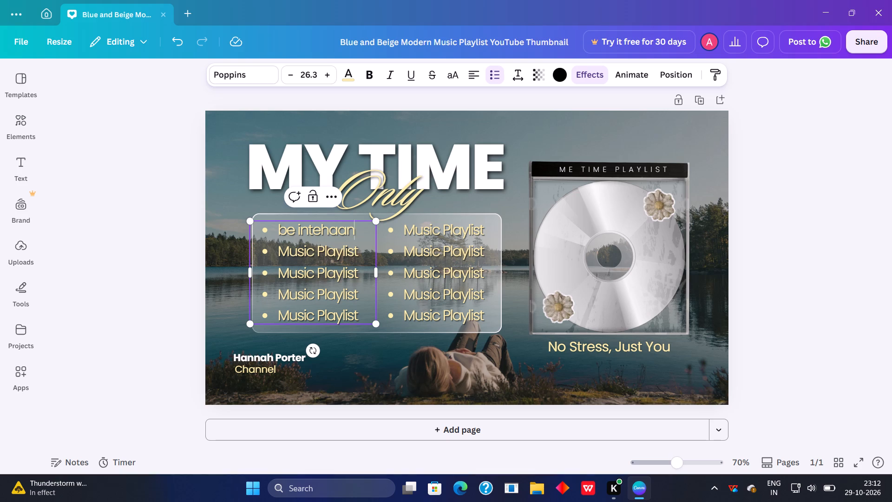
pyautogui.click(319, 230)
pyautogui.press('BackSpace')
pyautogui.press('e')
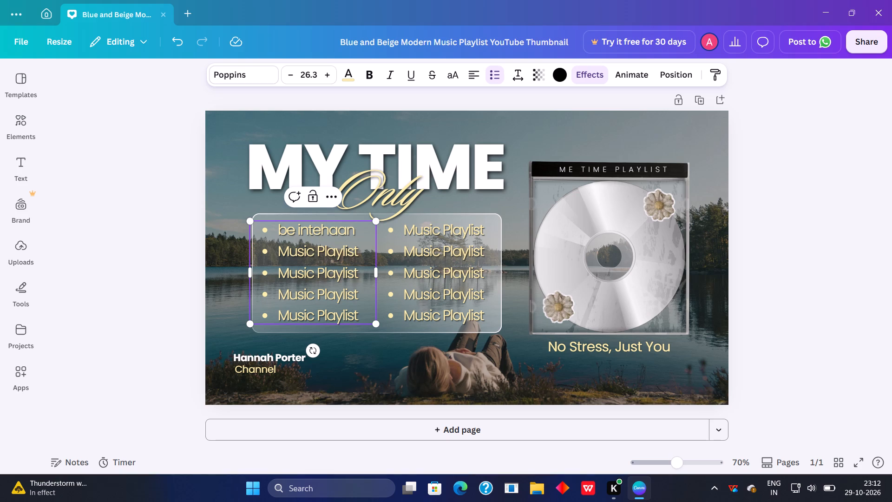
# Replace the second song entry in the left-hand playlist column with "gulabi saadi".
pyautogui.doubleClick(306, 252)
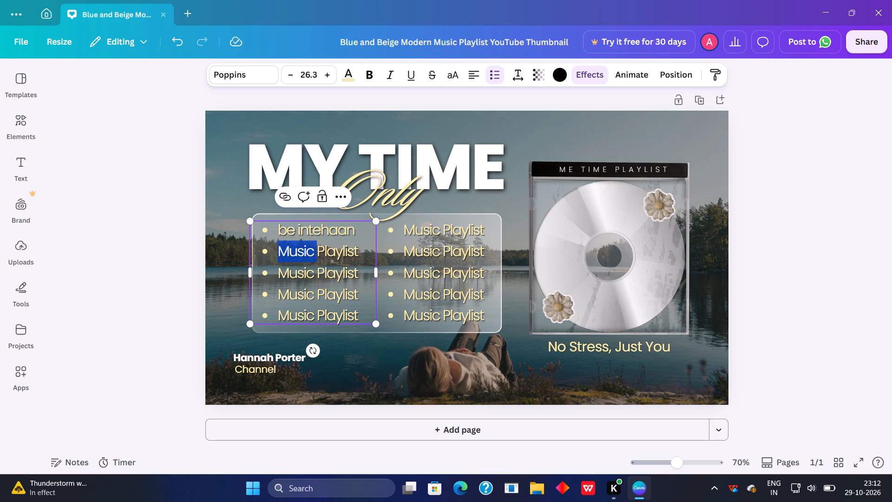
pyautogui.press('BackSpace')
pyautogui.doubleClick(310, 252)
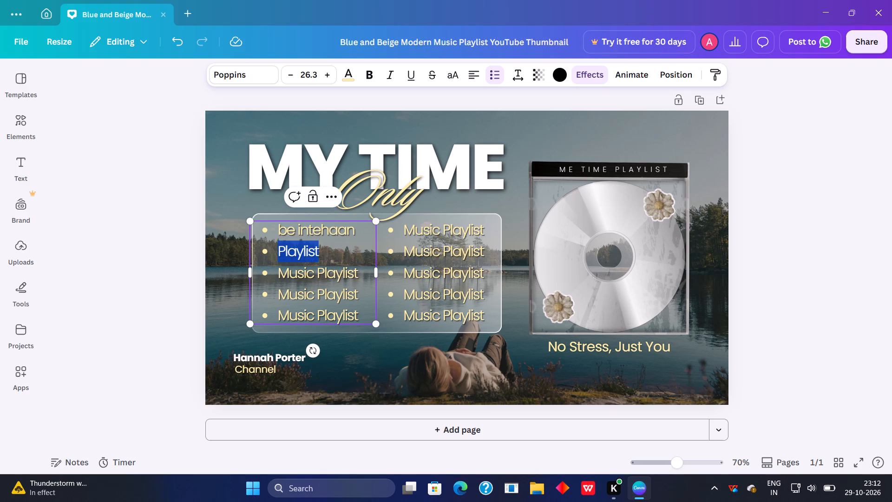
pyautogui.press('BackSpace')
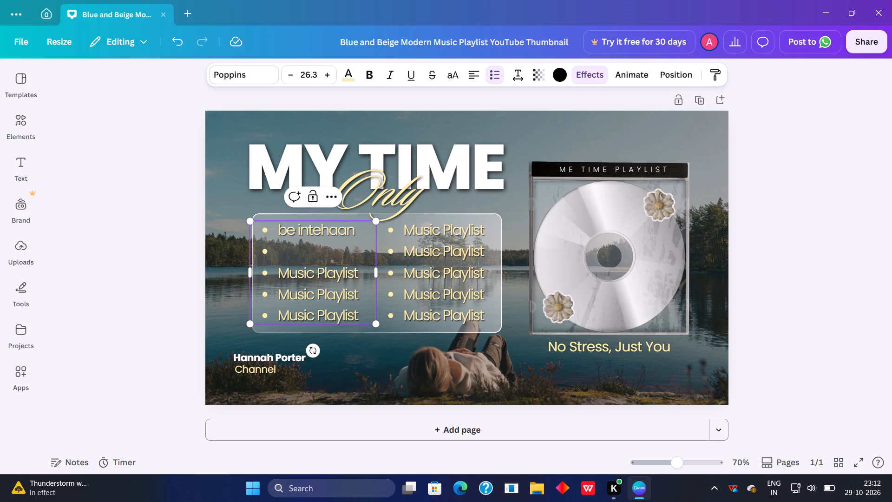
pyautogui.write('saree')
pyautogui.press('BackSpace')
pyautogui.press('BackSpace')
pyautogui.press('BackSpace')
pyautogui.press('BackSpace')
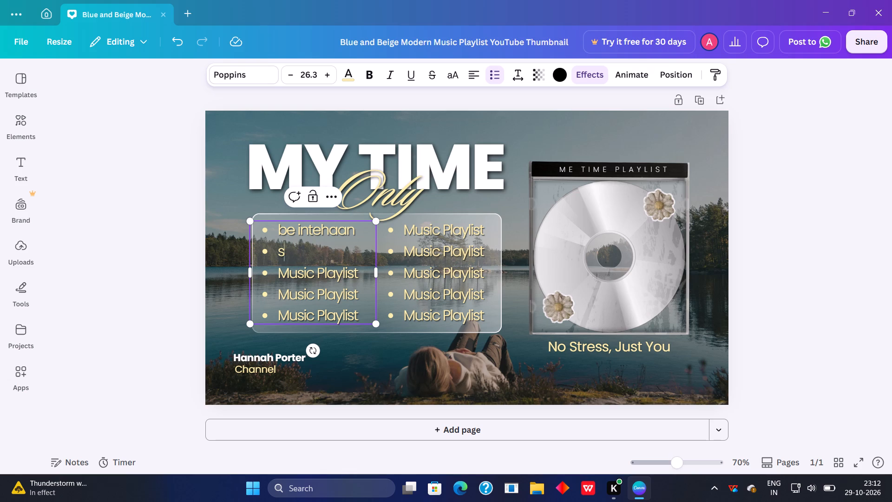
pyautogui.press('BackSpace')
pyautogui.write('gulabi saadi')
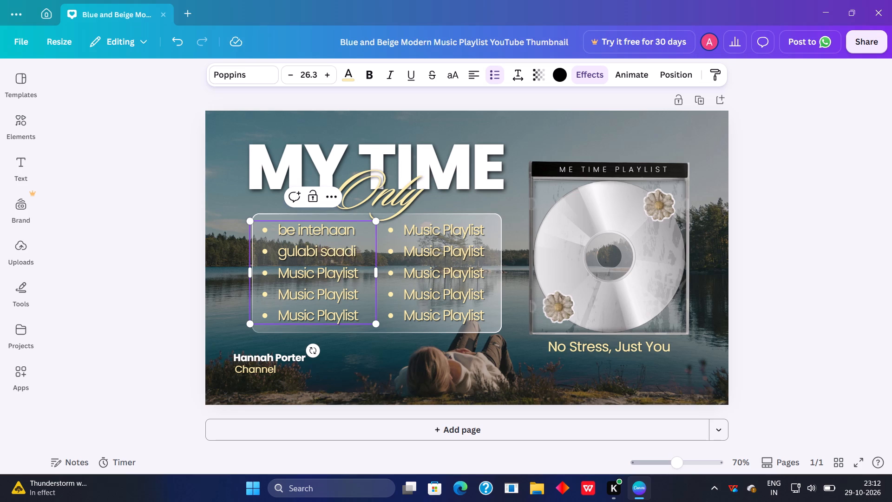
# Replace the third song entry in the left-hand playlist column with "jane q me".
pyautogui.doubleClick(309, 274)
pyautogui.press('BackSpace')
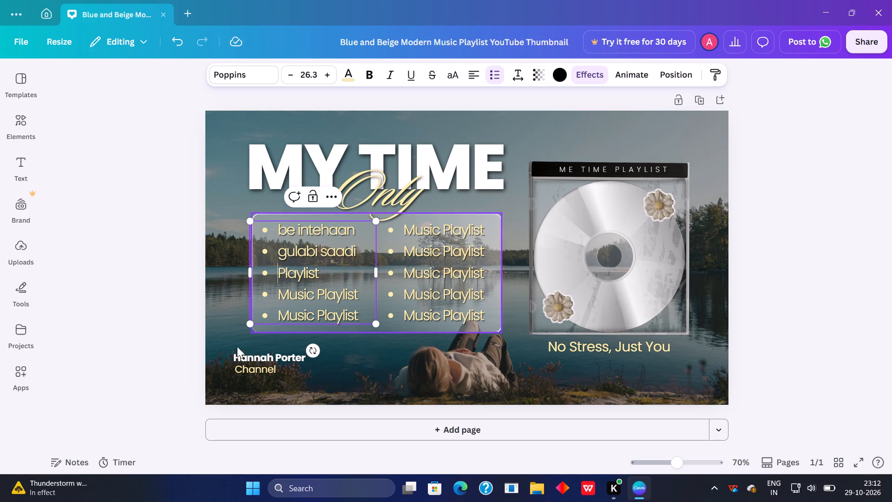
pyautogui.doubleClick(299, 276)
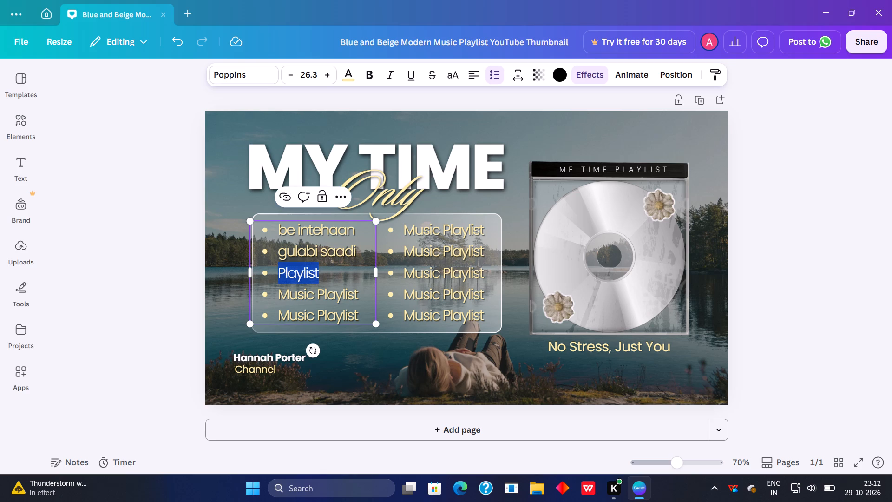
pyautogui.press('BackSpace')
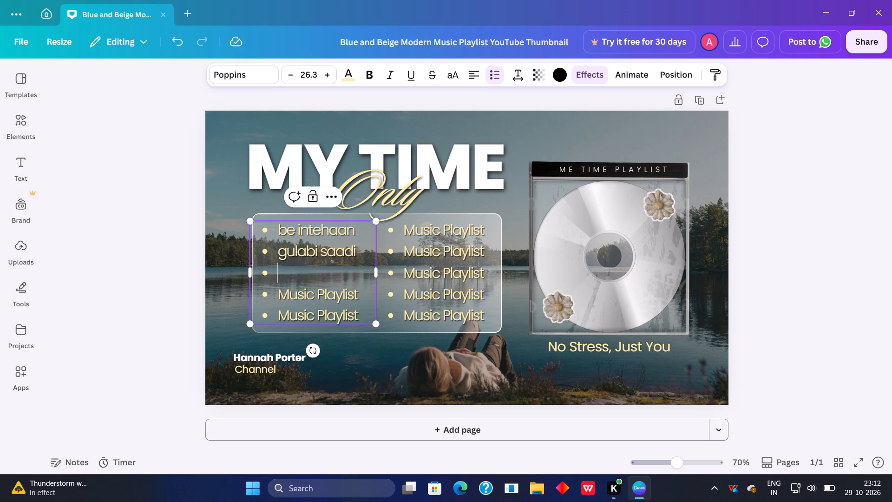
pyautogui.write('jane q me')
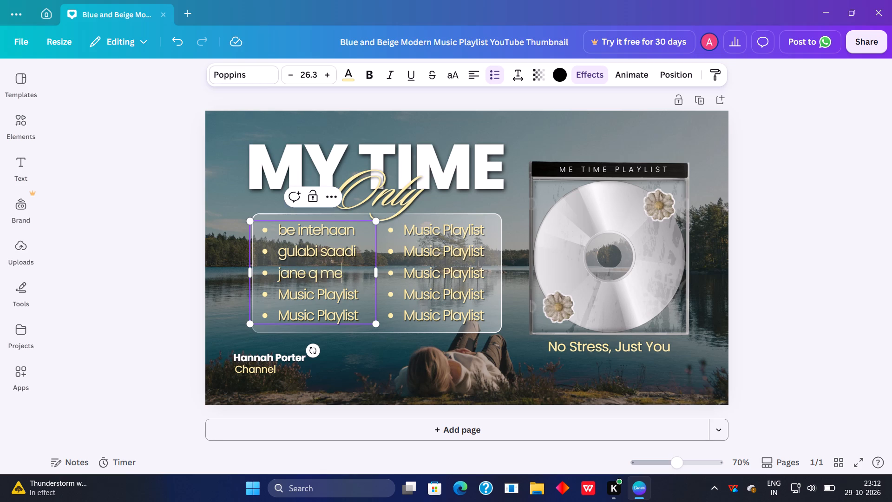
# Replace the fourth song entry in the left-hand playlist column with "tere rasqe kamar".
pyautogui.doubleClick(294, 295)
pyautogui.press('BackSpace')
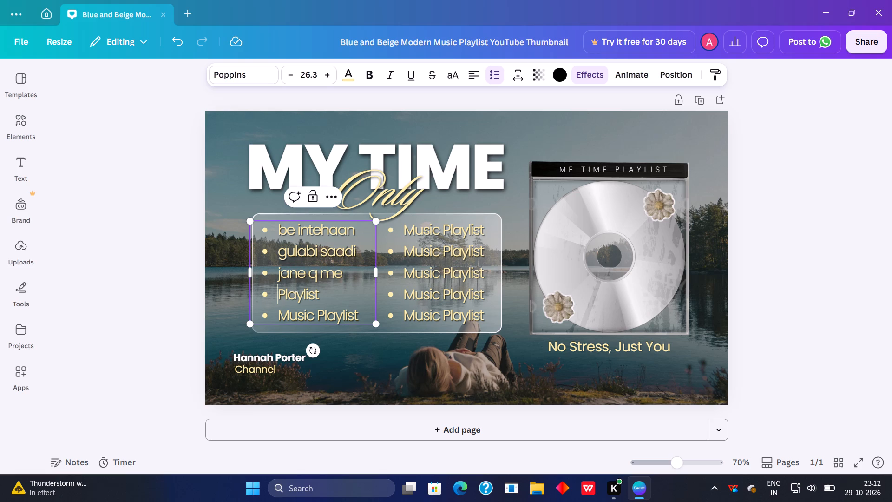
pyautogui.doubleClick(302, 295)
pyautogui.press('BackSpace')
pyautogui.write('tere rasqe kamar')
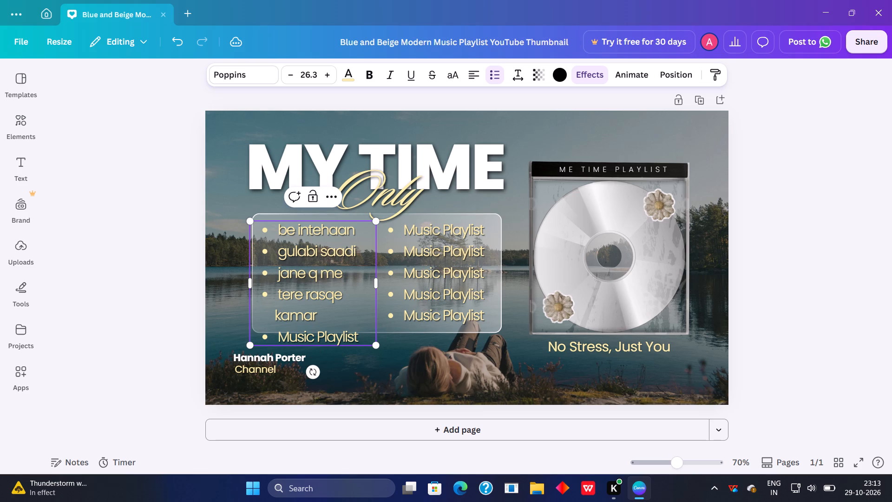
# Widen the left-hand playlist text box just enough for "tere rasqe kamar" to fit on one line.
pyautogui.moveTo(377, 282); pyautogui.dragTo(413, 283)
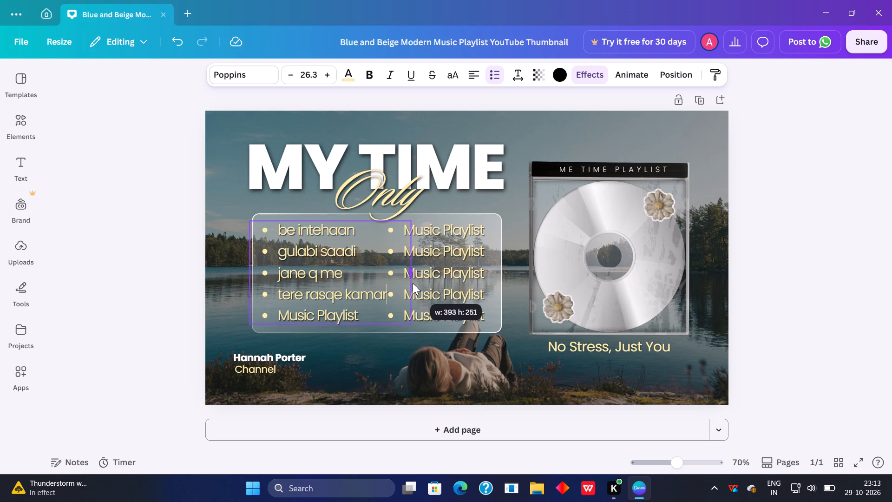
pyautogui.moveTo(413, 283); pyautogui.dragTo(392, 289)
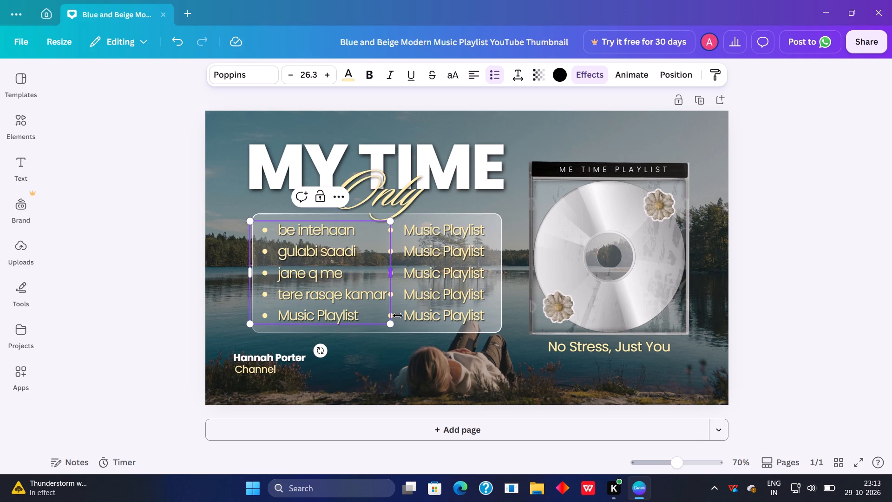
# Replace the fifth song entry in the left-hand playlist column with "temperory pyaar".
pyautogui.doubleClick(326, 318)
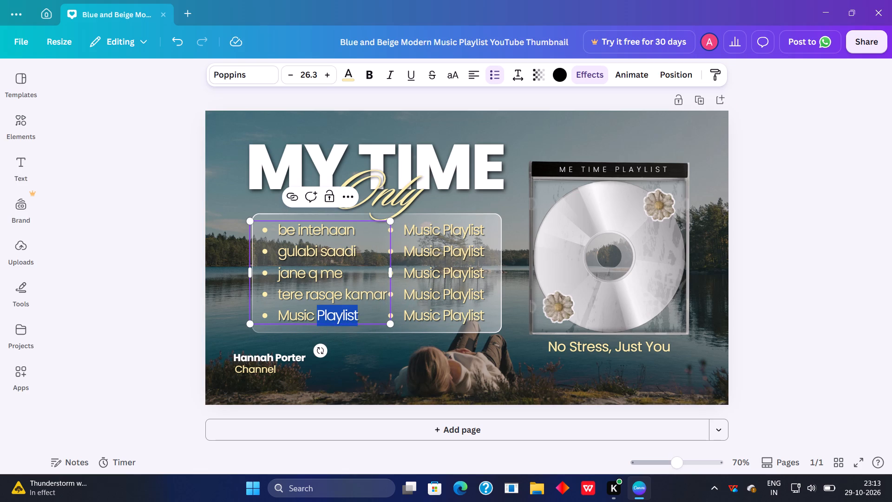
pyautogui.press('BackSpace')
pyautogui.doubleClick(297, 311)
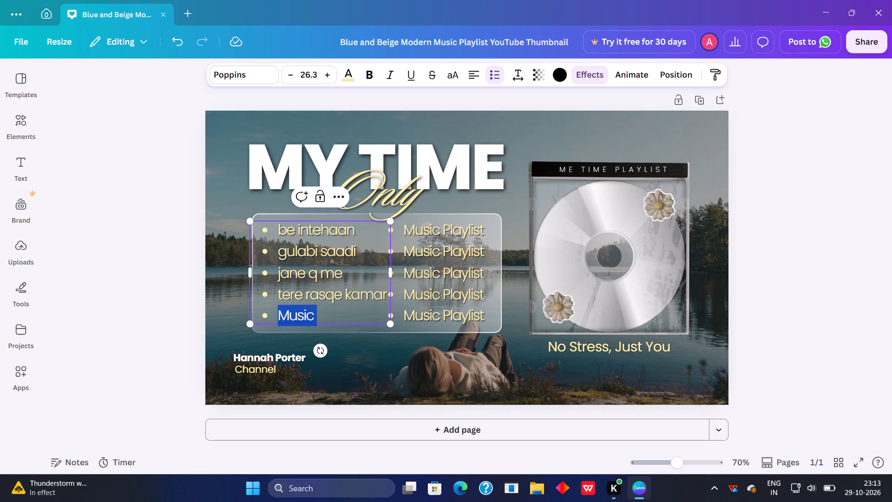
pyautogui.press('BackSpace')
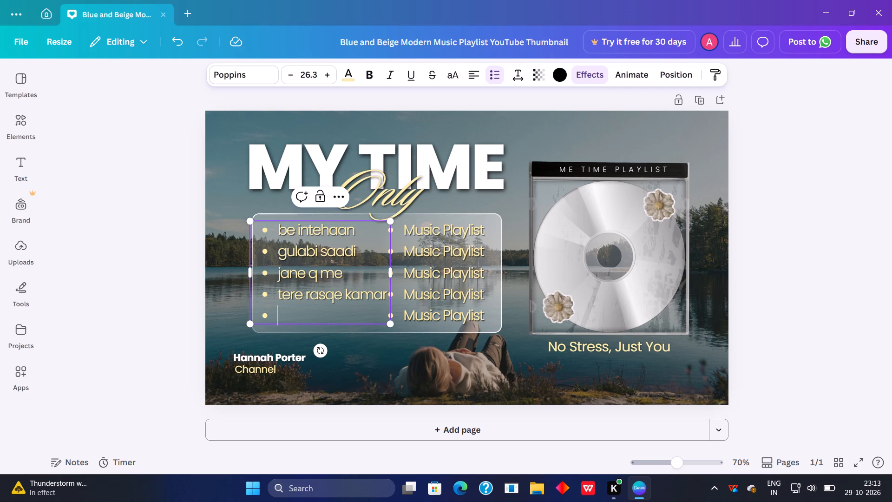
pyautogui.write('temperory p')
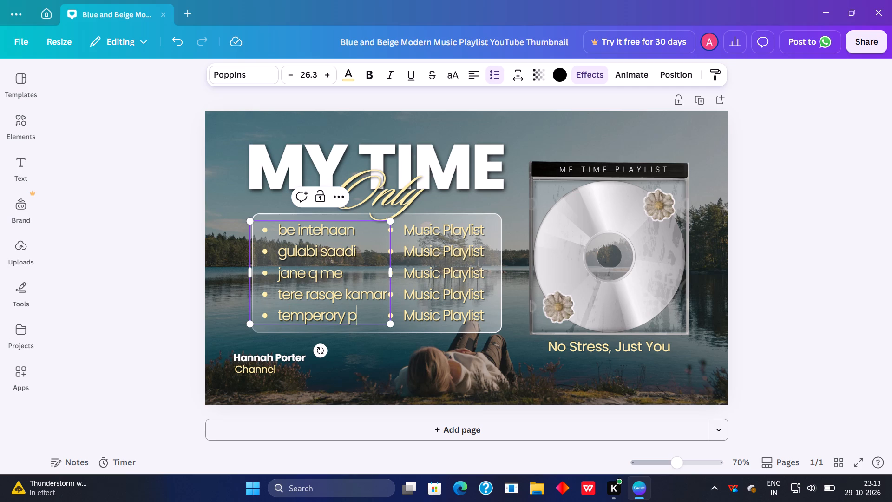
pyautogui.write('yaar')
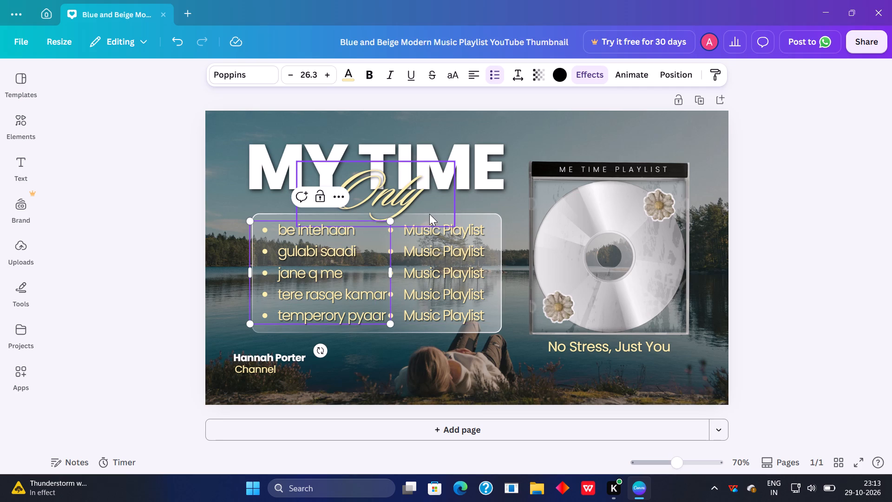
# Clear the first two song entries in the right-hand playlist column, keeping their bullets, and return the cursor to the first.
pyautogui.doubleClick(427, 231)
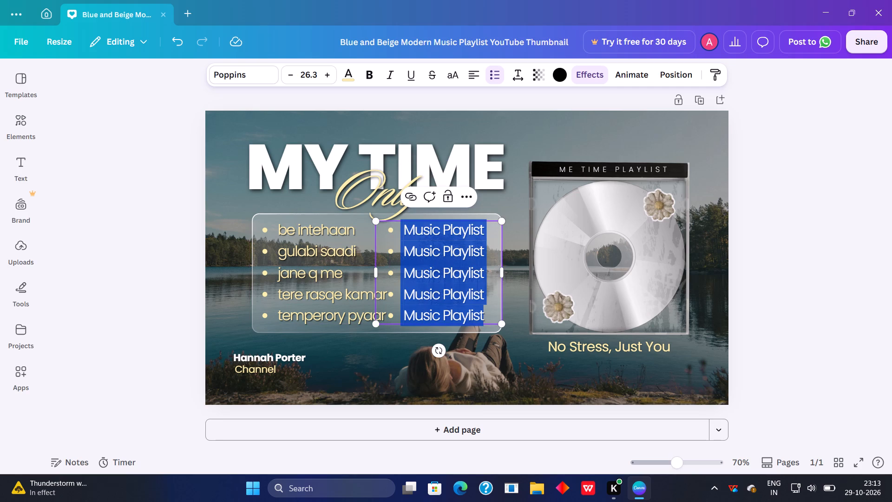
pyautogui.doubleClick(427, 231)
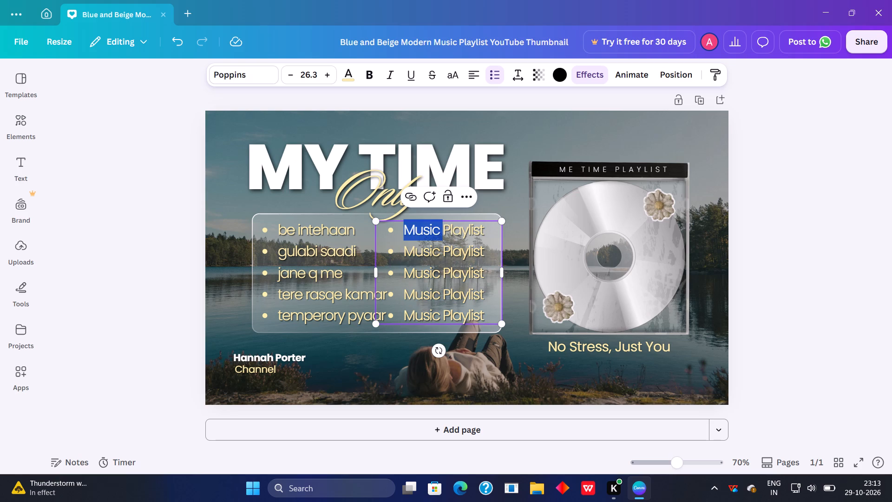
pyautogui.press('BackSpace')
pyautogui.doubleClick(430, 231)
pyautogui.press('BackSpace')
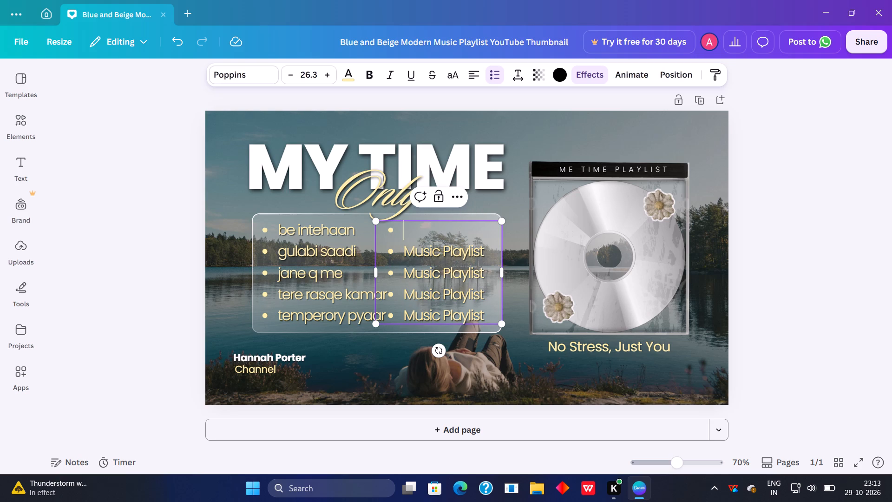
pyautogui.doubleClick(425, 257)
pyautogui.press('BackSpace')
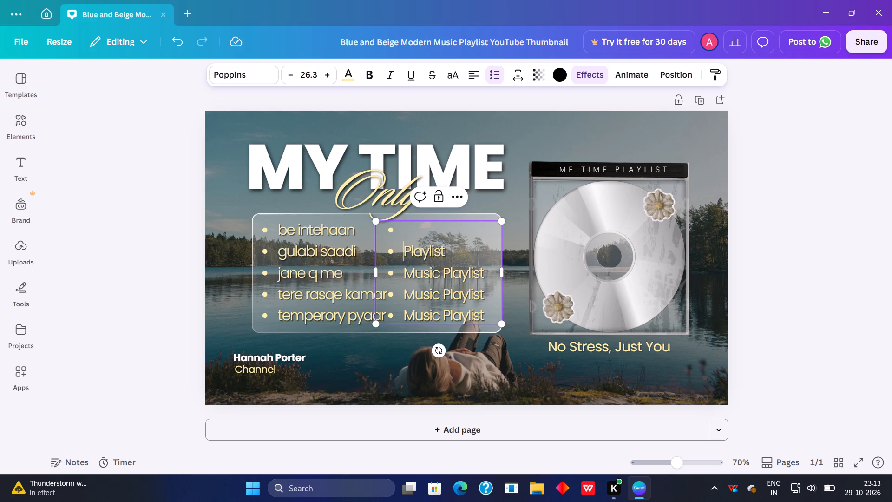
pyautogui.doubleClick(430, 253)
pyautogui.press('BackSpace')
pyautogui.click(401, 232)
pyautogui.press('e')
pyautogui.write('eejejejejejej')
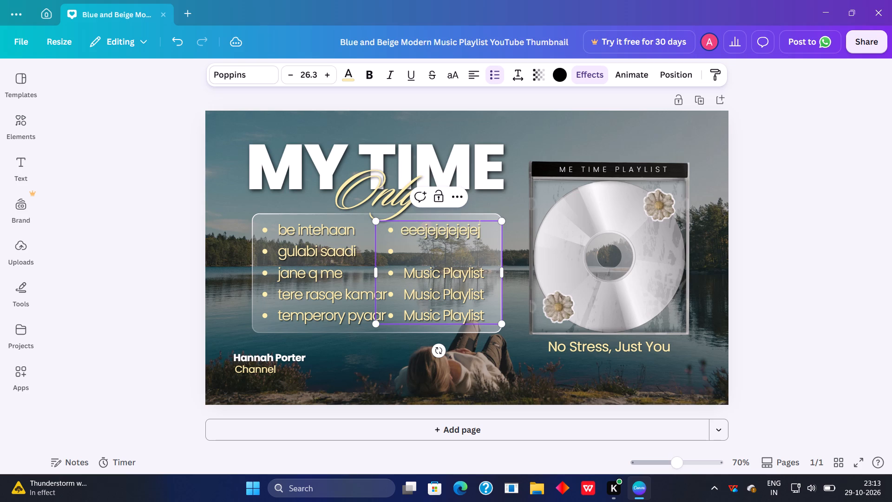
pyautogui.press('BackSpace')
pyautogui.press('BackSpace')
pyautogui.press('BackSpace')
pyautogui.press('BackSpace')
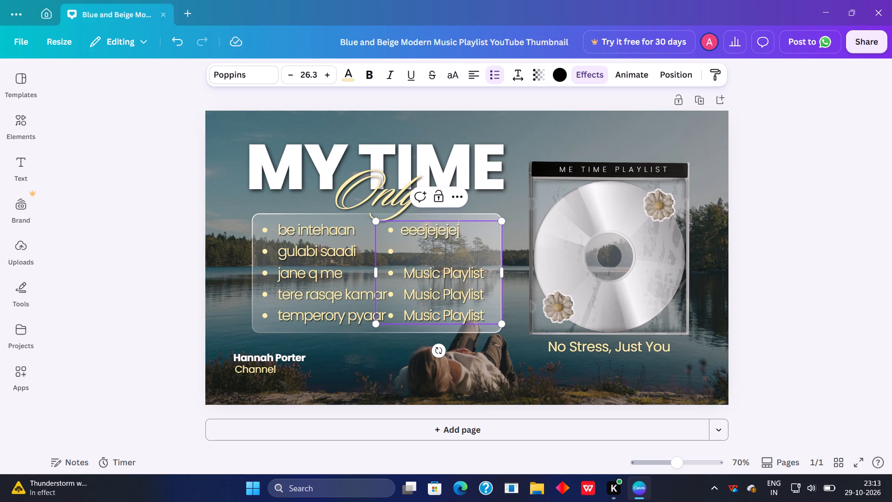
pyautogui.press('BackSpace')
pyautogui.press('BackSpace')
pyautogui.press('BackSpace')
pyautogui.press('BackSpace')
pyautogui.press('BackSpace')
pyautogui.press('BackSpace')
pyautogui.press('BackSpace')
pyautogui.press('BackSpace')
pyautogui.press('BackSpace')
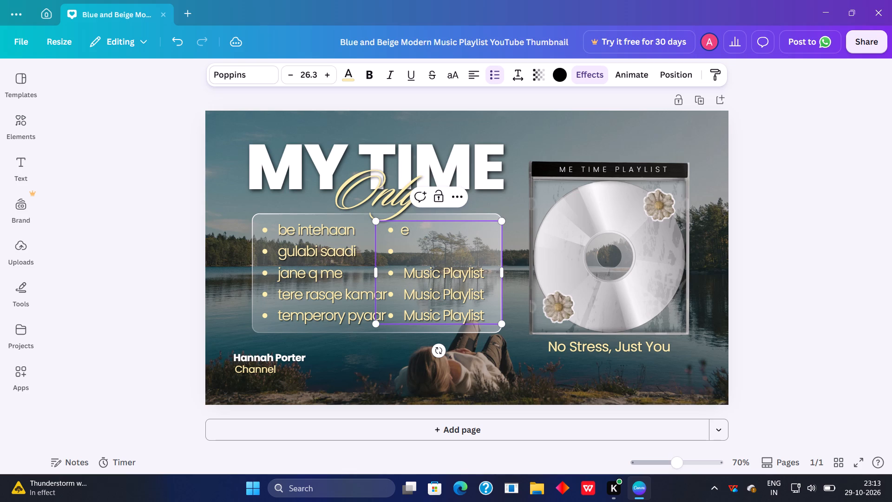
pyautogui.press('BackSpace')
# Enter "ik mulakat" as the first song in the right-hand playlist column.
pyautogui.write('ik')
pyautogui.press('space')
pyautogui.press('m')
pyautogui.write('ulakat')
# Enter "aashiq tera" as the second song in the right-hand playlist column.
pyautogui.click(404, 252)
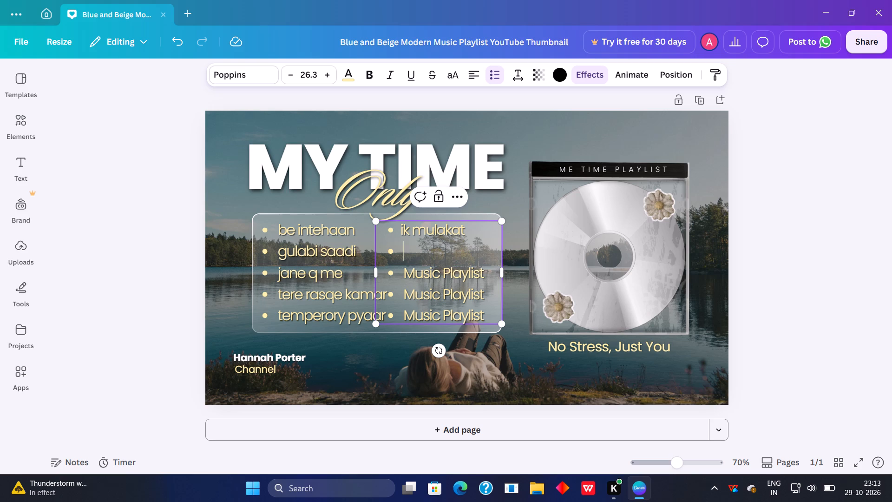
pyautogui.write('aashiq')
pyautogui.press('space')
pyautogui.write('ter')
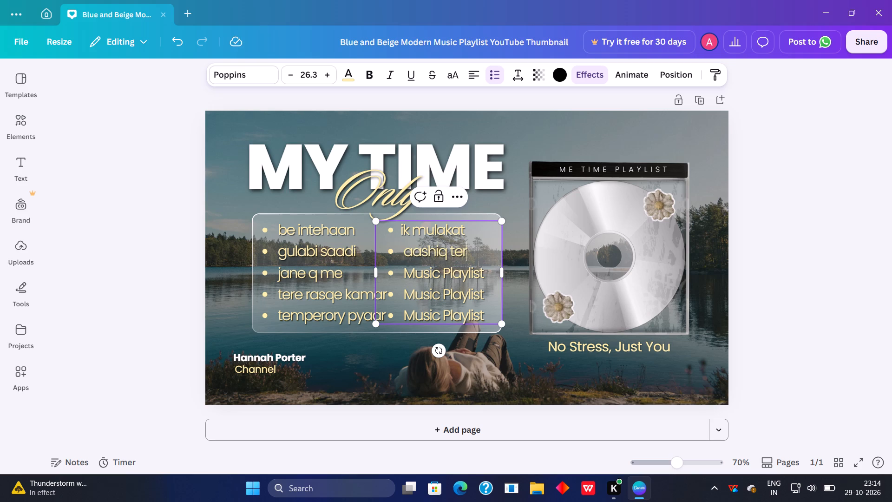
pyautogui.press('a')
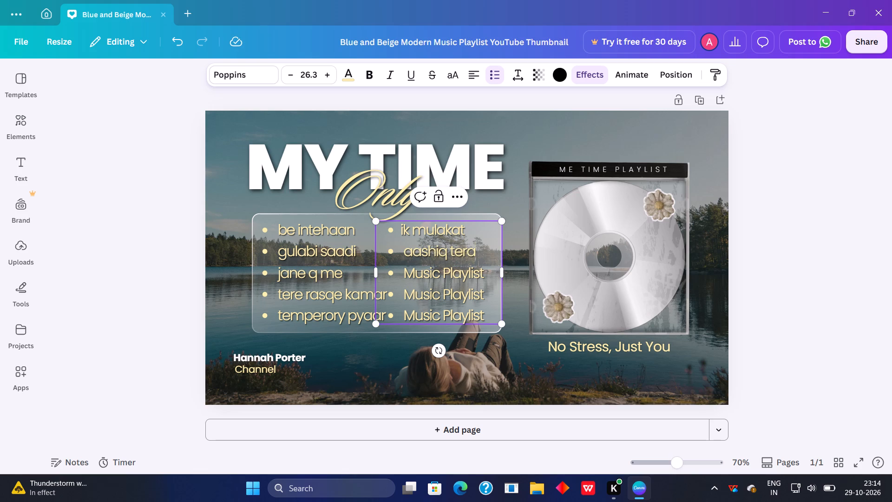
# Replace the third song entry in the right-hand playlist column with "libaas".
pyautogui.doubleClick(416, 274)
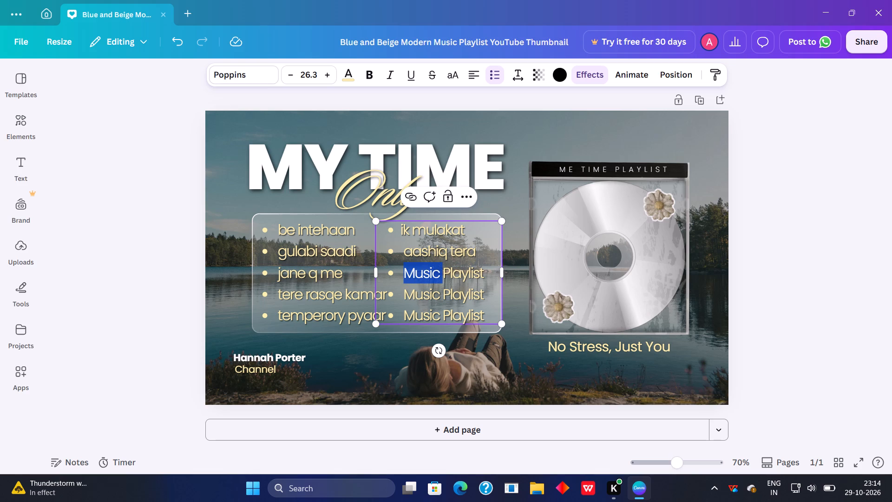
pyautogui.press('BackSpace')
pyautogui.doubleClick(416, 274)
pyautogui.press('BackSpace')
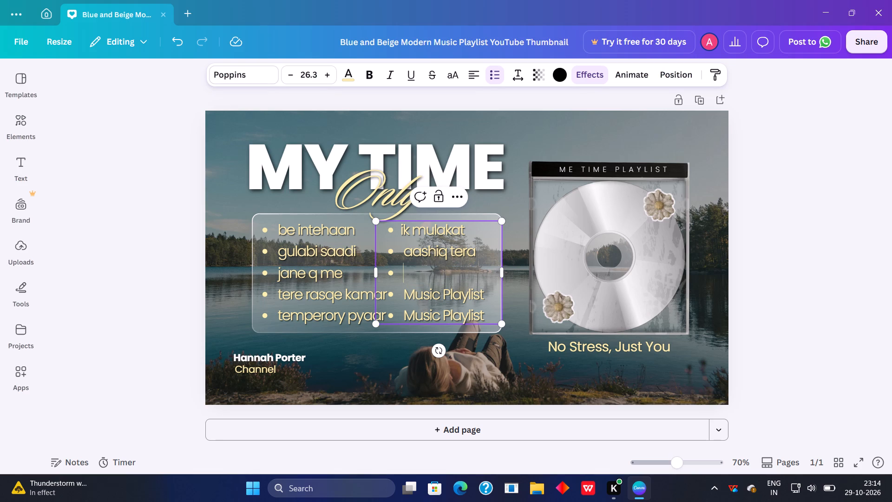
pyautogui.write('libaas')
pyautogui.press('space')
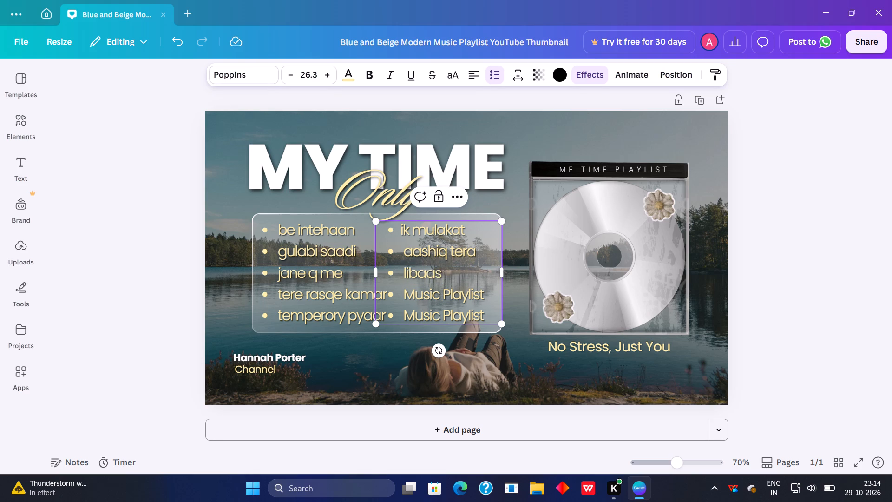
# Remove the fifth song entry from the right-hand playlist column and replace the fourth with "chahat".
pyautogui.doubleClick(417, 291)
pyautogui.press('BackSpace')
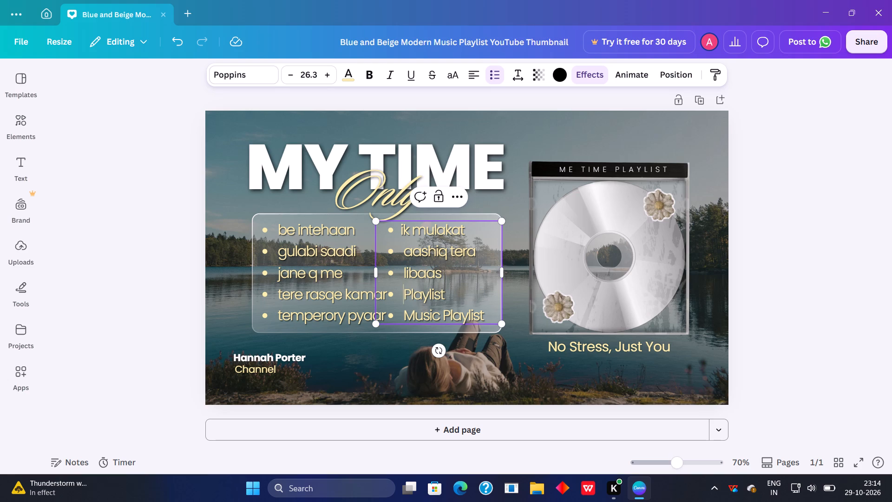
pyautogui.doubleClick(422, 312)
pyautogui.press('BackSpace')
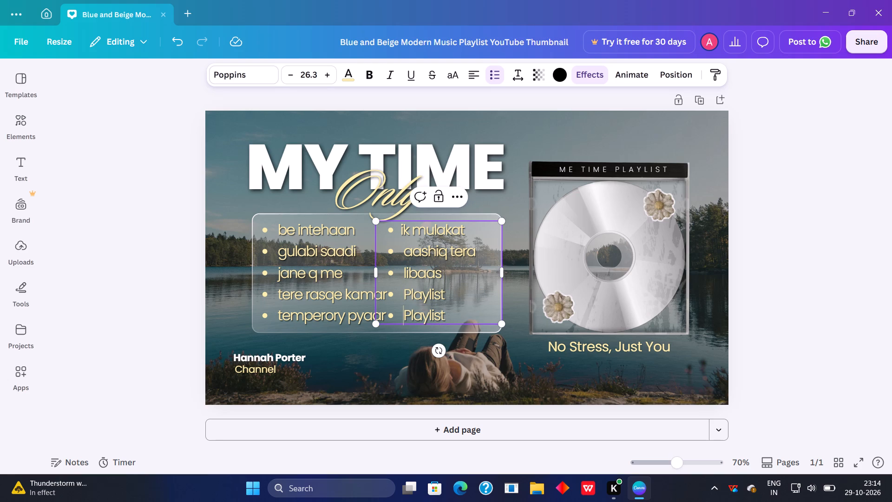
pyautogui.doubleClick(416, 323)
pyautogui.press('BackSpace')
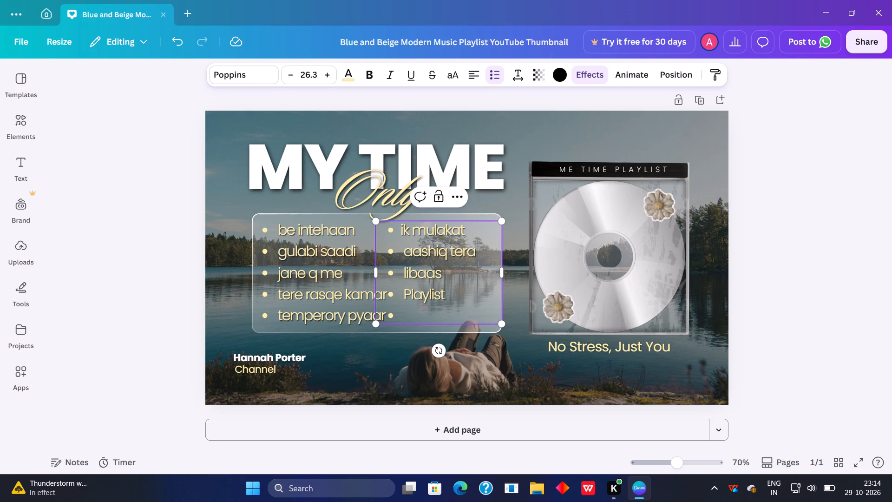
pyautogui.click(417, 288)
pyautogui.doubleClick(417, 288)
pyautogui.press('BackSpace')
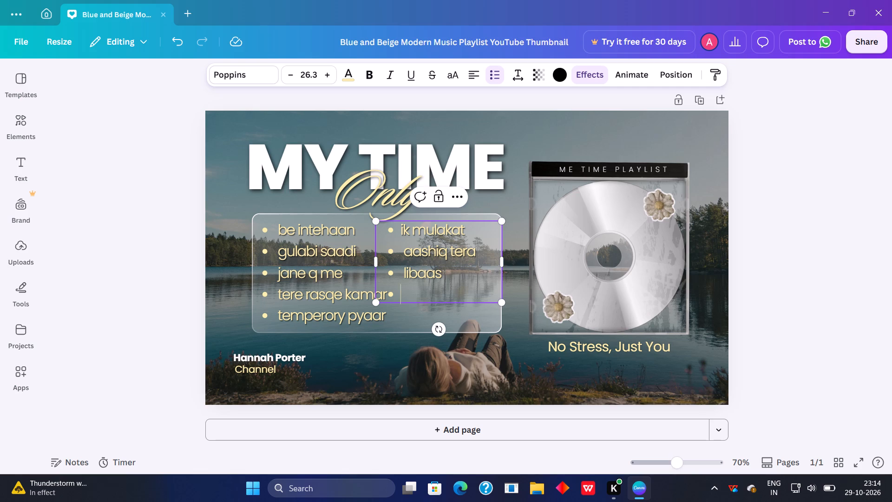
pyautogui.write('chahat')
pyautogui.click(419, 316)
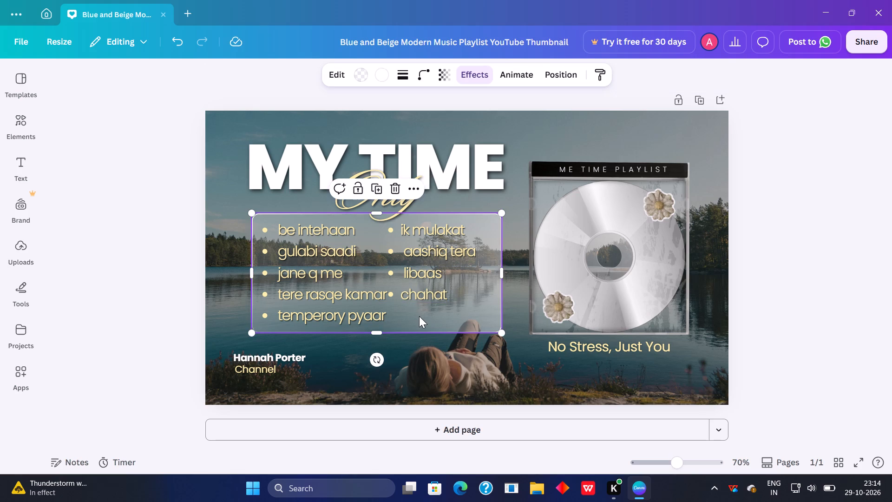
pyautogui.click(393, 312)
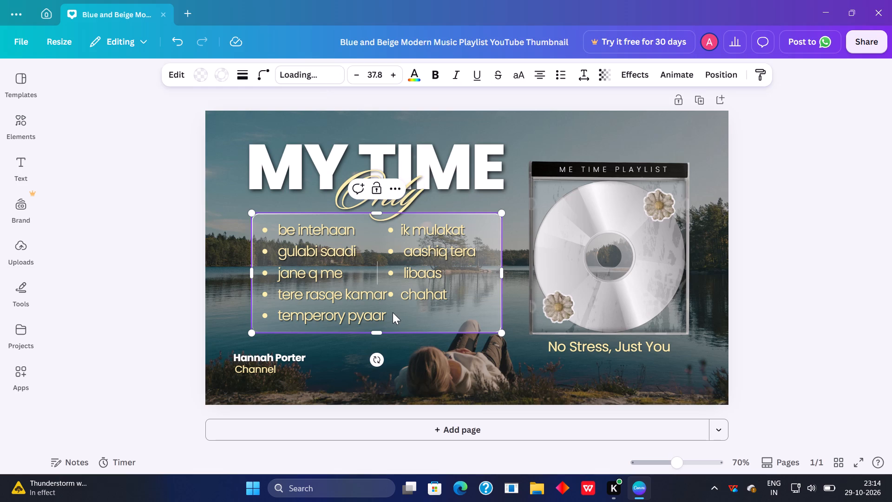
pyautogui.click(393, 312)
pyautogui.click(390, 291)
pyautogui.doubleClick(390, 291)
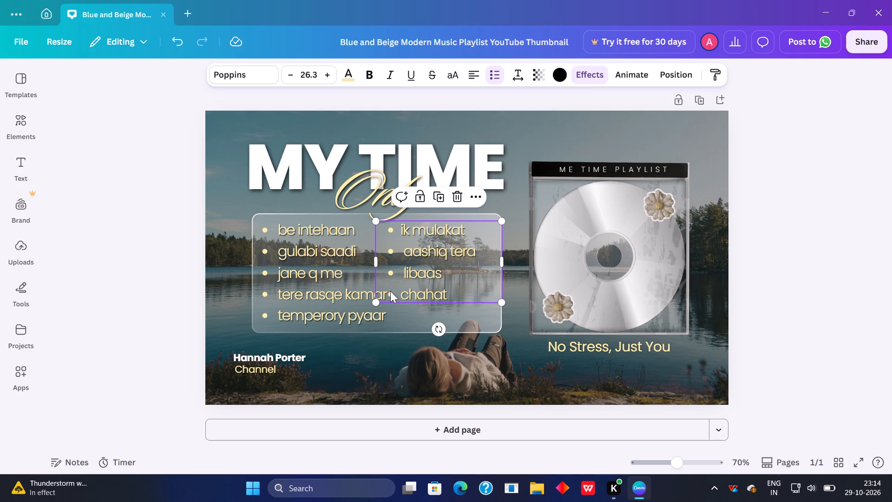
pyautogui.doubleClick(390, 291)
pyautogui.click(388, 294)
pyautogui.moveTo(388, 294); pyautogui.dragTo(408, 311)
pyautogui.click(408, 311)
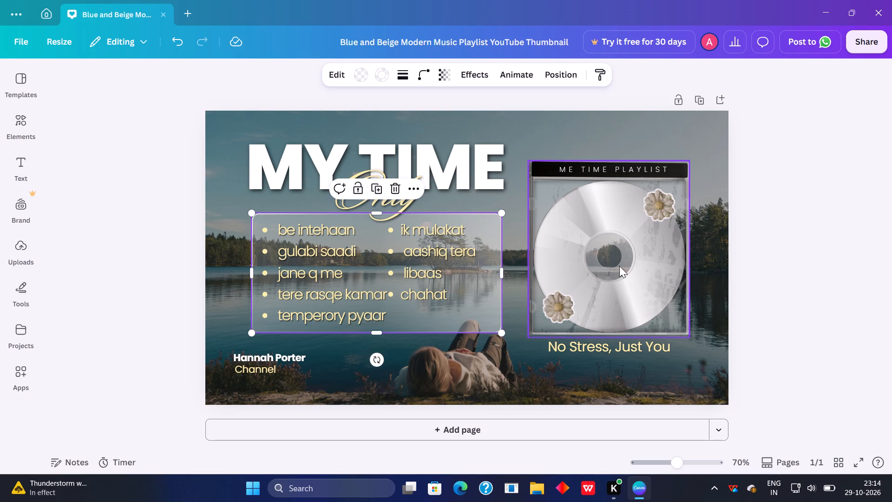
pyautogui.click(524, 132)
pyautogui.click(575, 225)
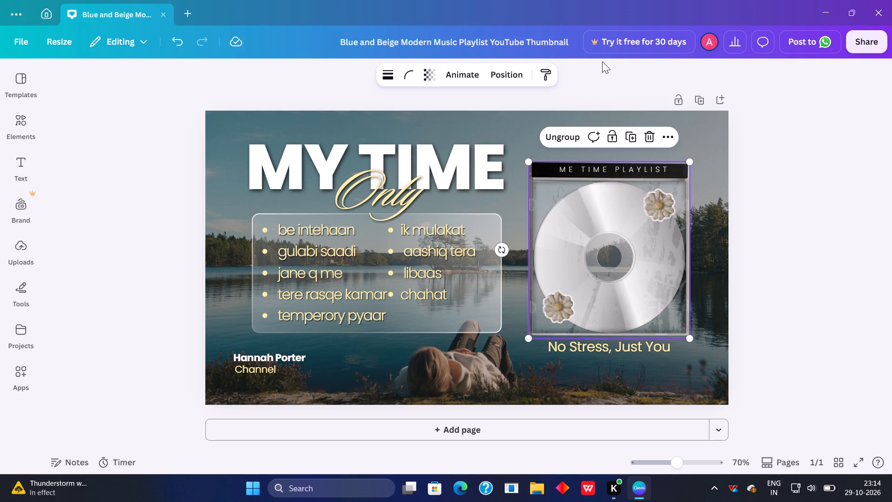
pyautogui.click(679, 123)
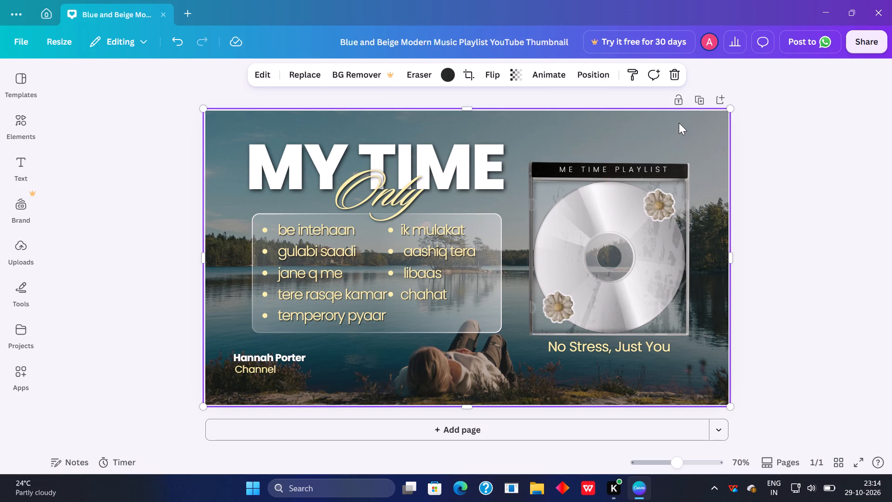
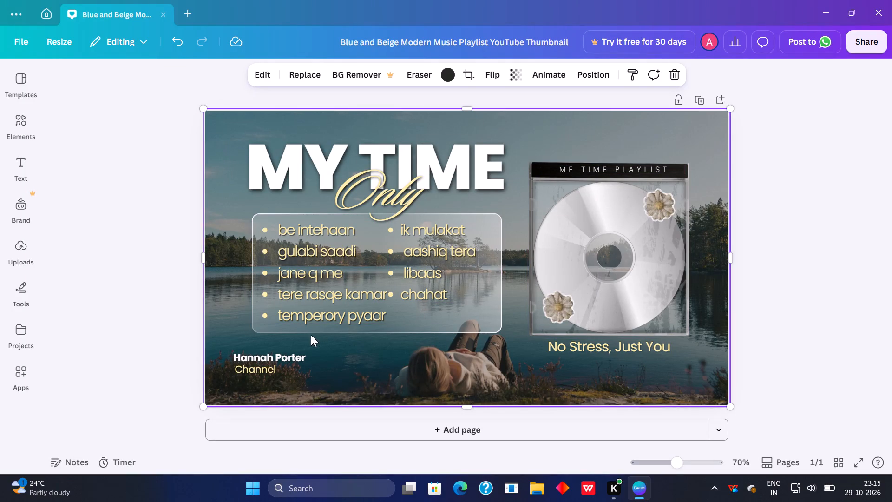
# Replace the placeholder name above "Channel" with "you pyaar gayak".
pyautogui.doubleClick(283, 357)
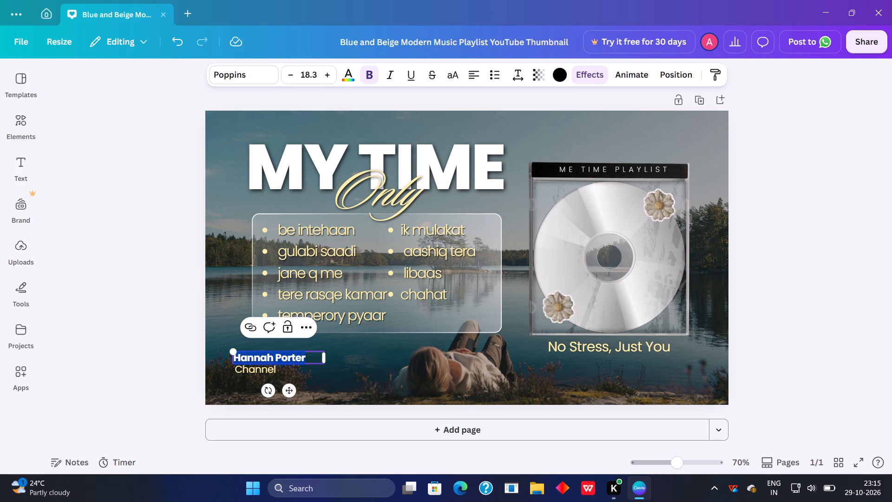
pyautogui.press('BackSpace')
pyautogui.write('you')
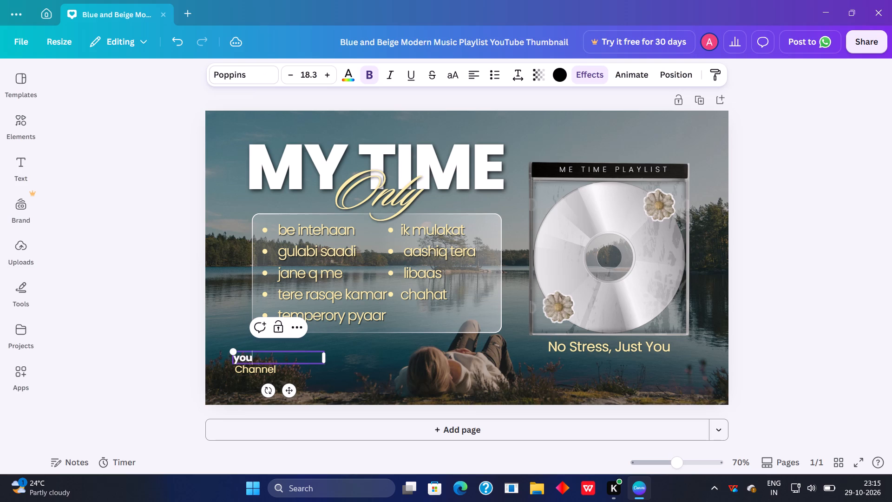
pyautogui.press('space')
pyautogui.press('p')
pyautogui.write('yy')
pyautogui.press('BackSpace')
pyautogui.write('aar gayak')
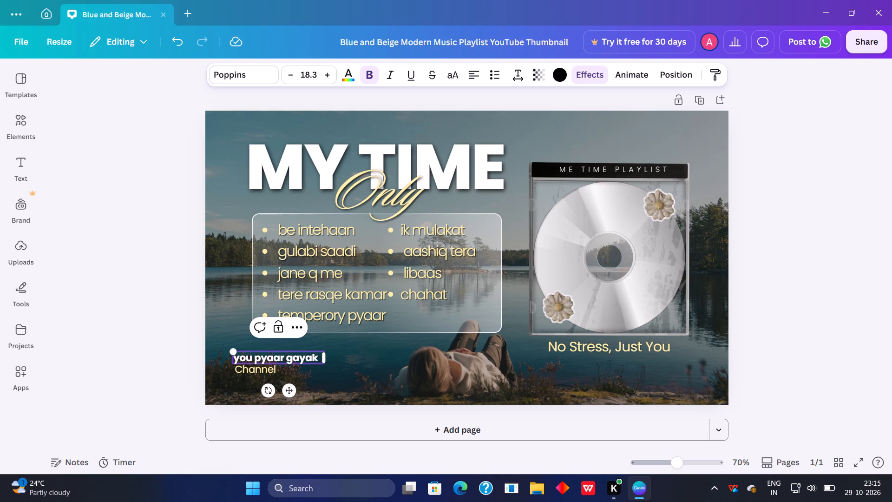
pyautogui.click(361, 356)
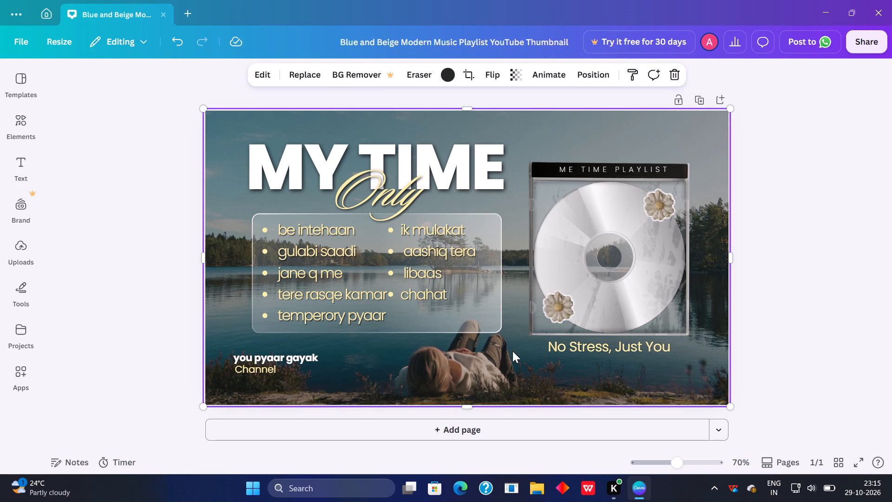
# Change the tagline below the CD case to "No Stress, Just a song" and widen its text box to fit one line.
pyautogui.click(636, 343)
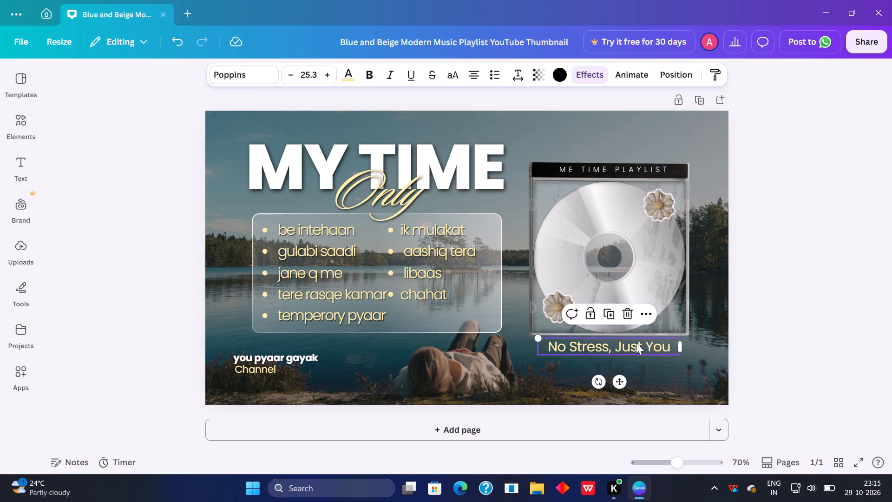
pyautogui.doubleClick(647, 345)
pyautogui.doubleClick(647, 345)
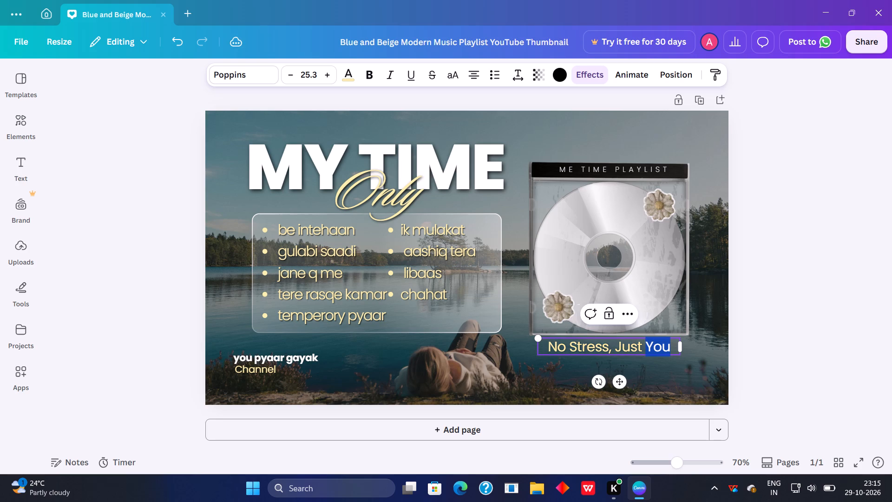
pyautogui.press('BackSpace')
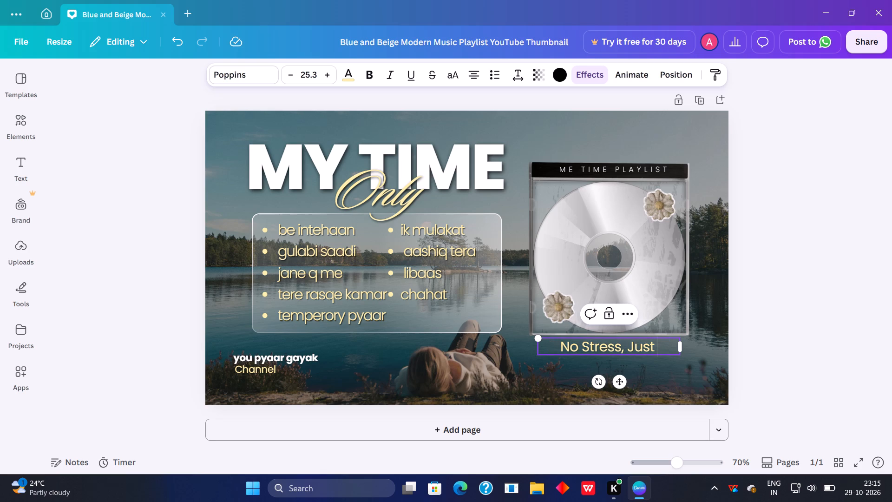
pyautogui.write('a song')
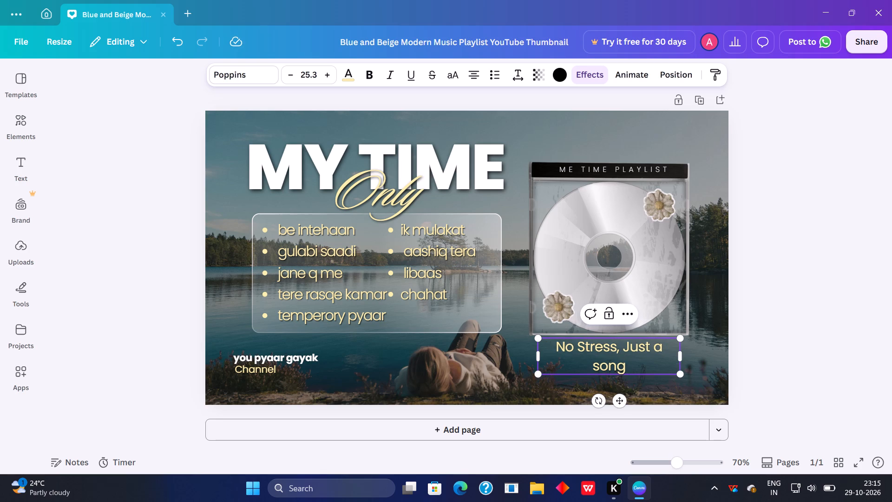
pyautogui.moveTo(682, 354); pyautogui.dragTo(702, 353)
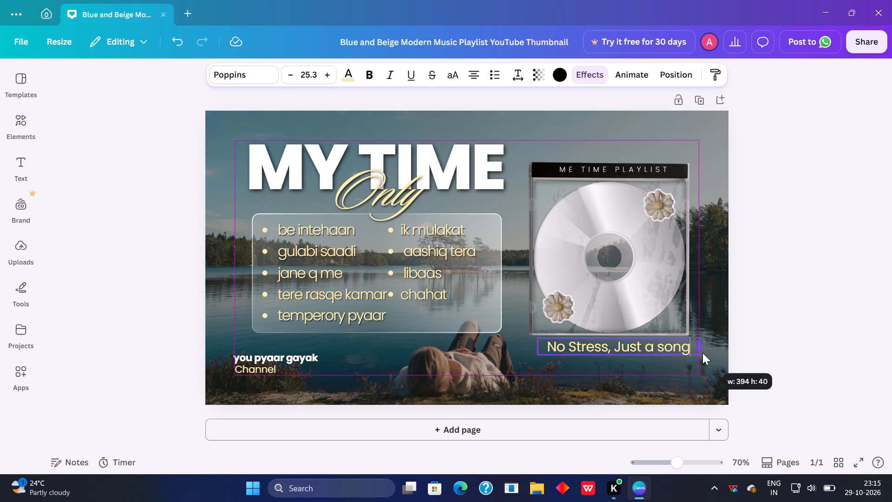
pyautogui.moveTo(702, 353); pyautogui.dragTo(690, 354)
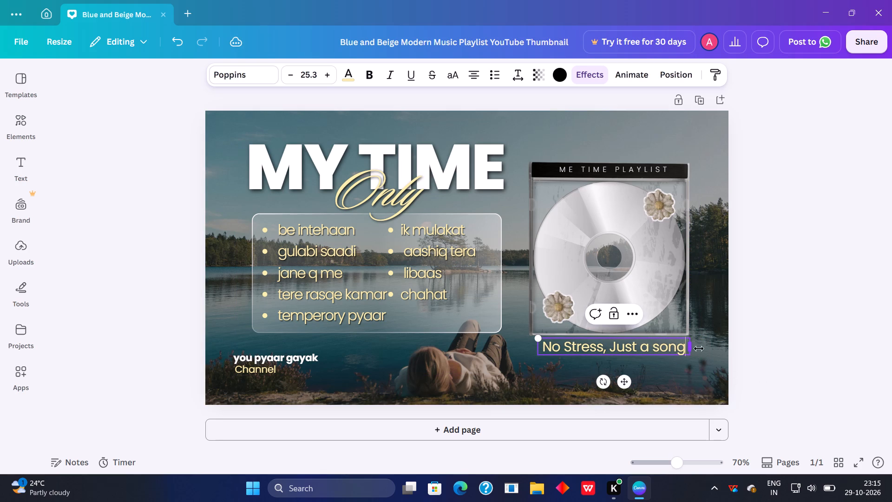
pyautogui.click(700, 337)
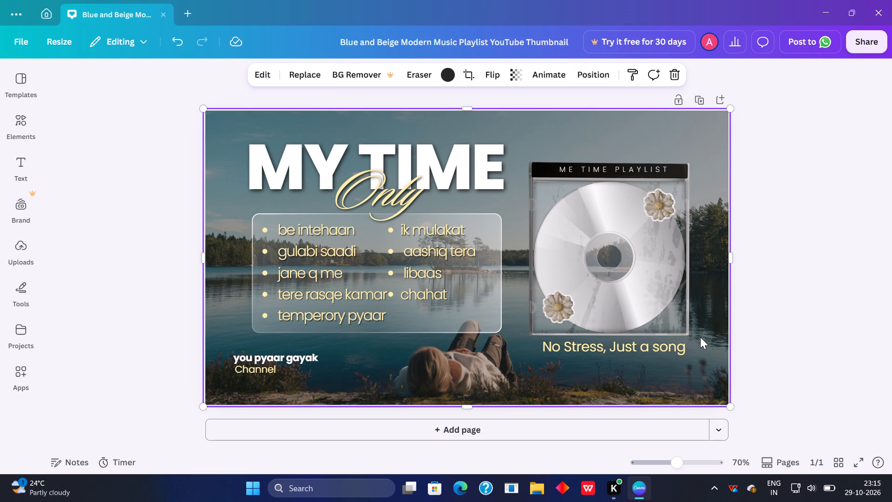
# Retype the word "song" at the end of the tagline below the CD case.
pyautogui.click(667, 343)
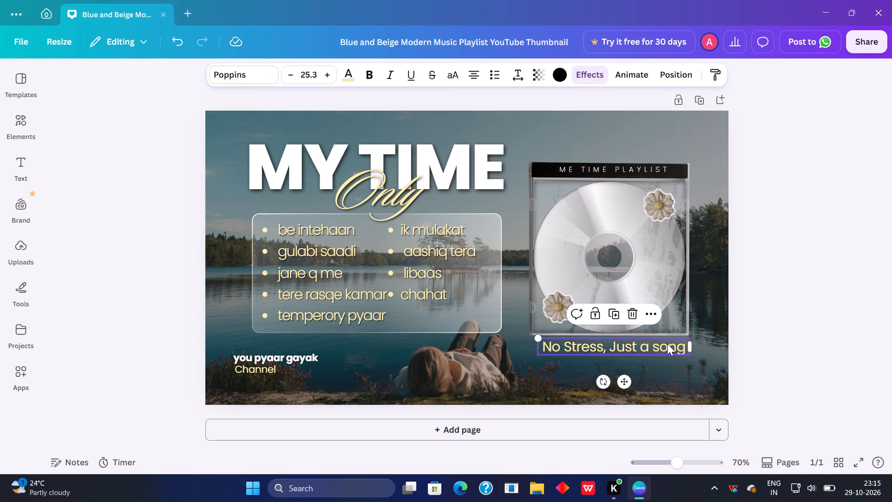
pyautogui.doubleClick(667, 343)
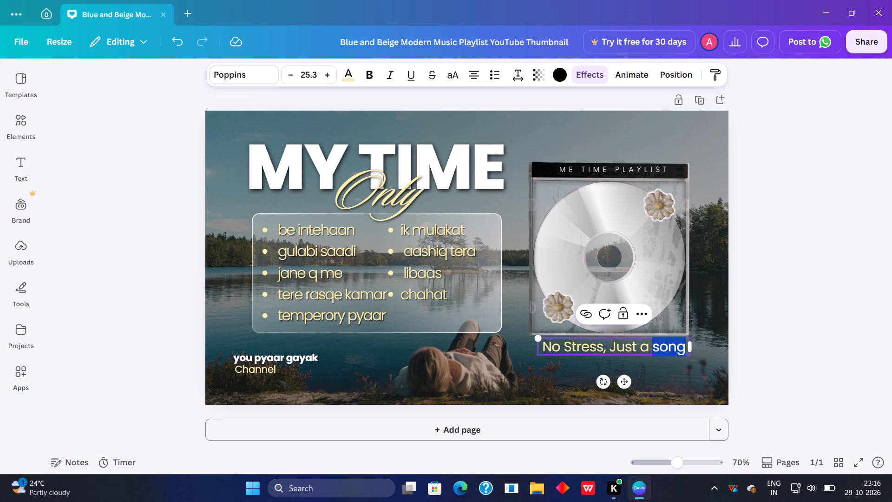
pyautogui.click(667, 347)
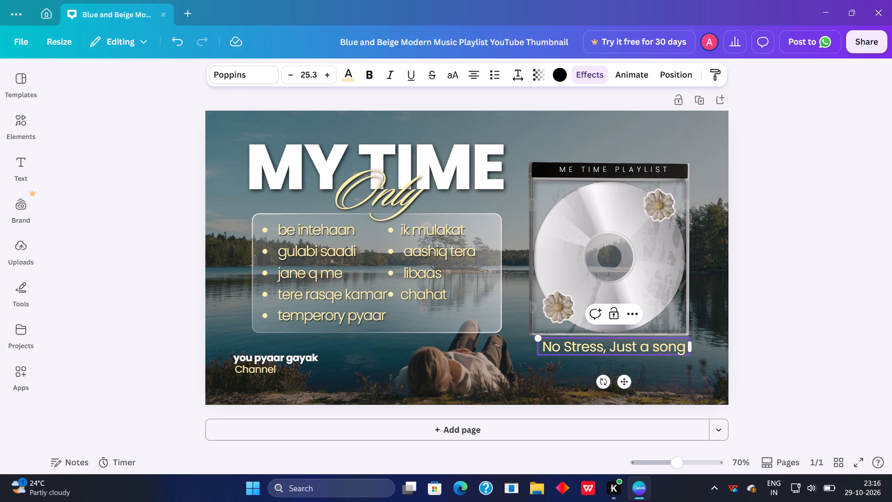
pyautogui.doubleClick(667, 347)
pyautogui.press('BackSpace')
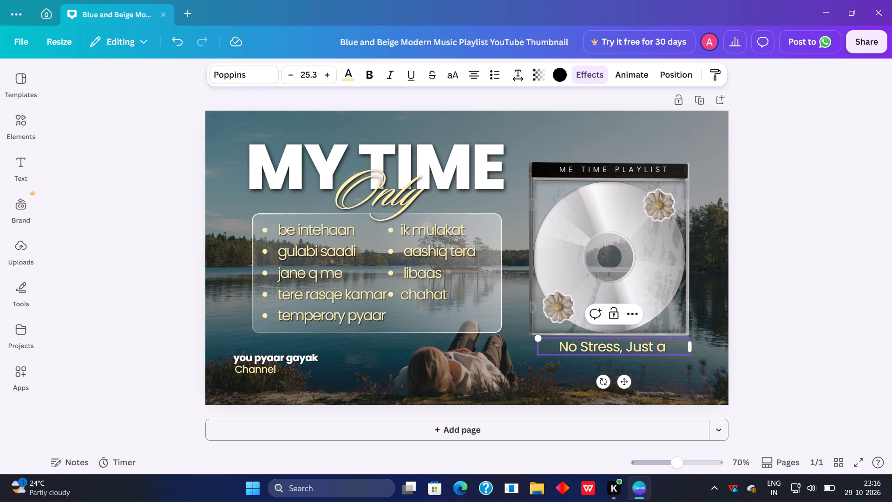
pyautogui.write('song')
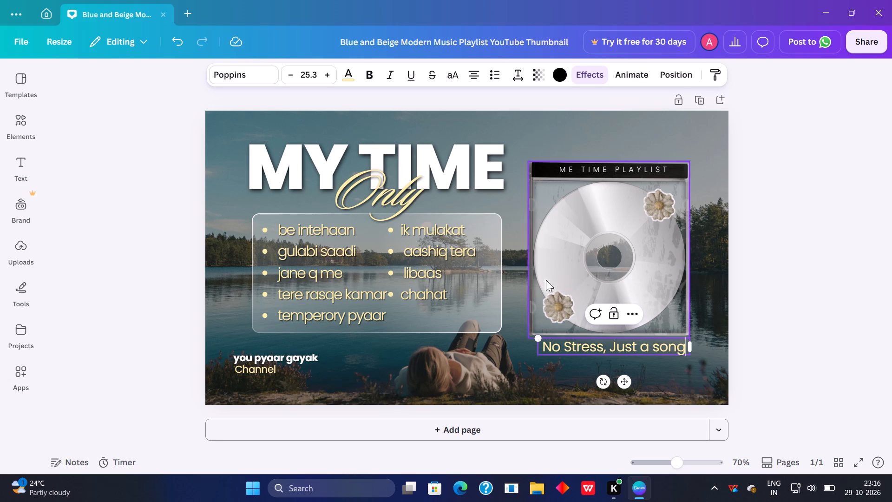
# Move the two flower stickers outward onto the CD case's lower-left and upper-right corners.
pyautogui.moveTo(561, 301); pyautogui.dragTo(543, 318)
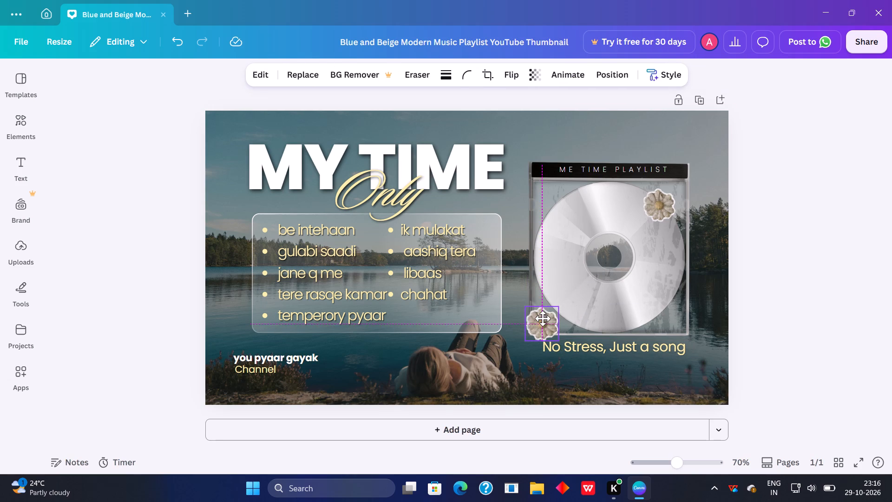
pyautogui.moveTo(543, 318); pyautogui.dragTo(534, 324)
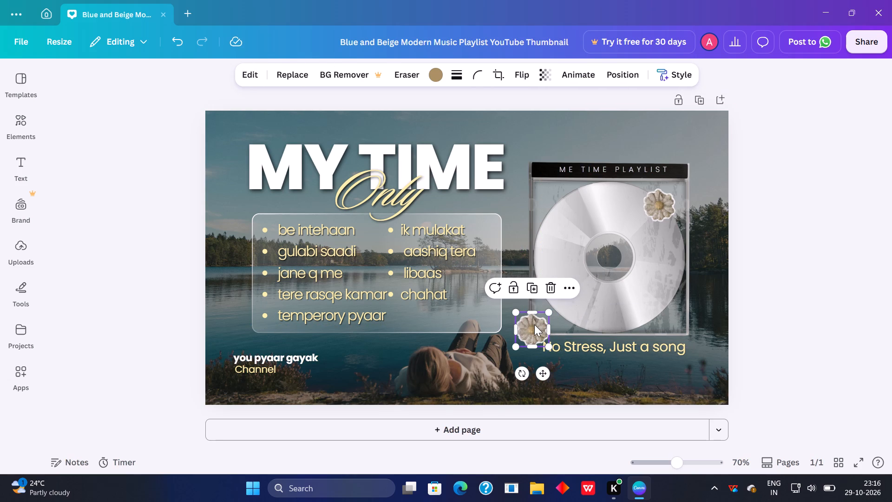
pyautogui.moveTo(664, 203); pyautogui.dragTo(692, 162)
pyautogui.click(589, 124)
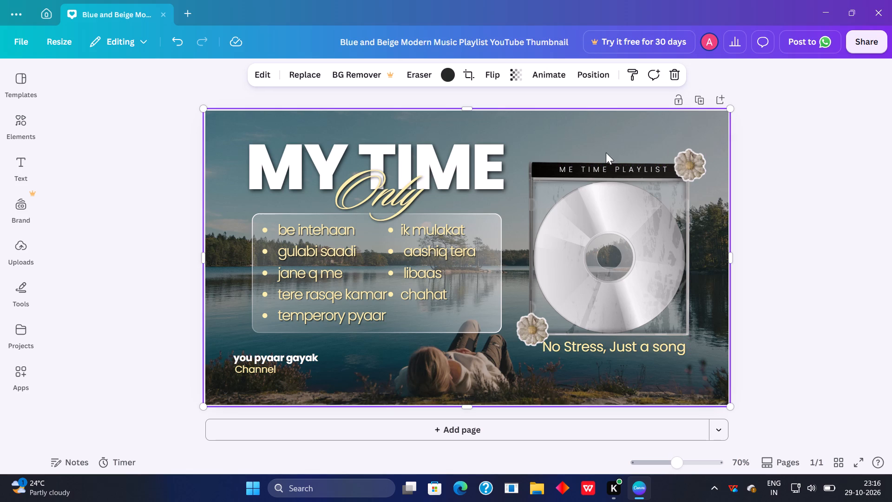
# Replace the word "ME" with "my" in the playlist label on the CD case's black strip.
pyautogui.doubleClick(603, 165)
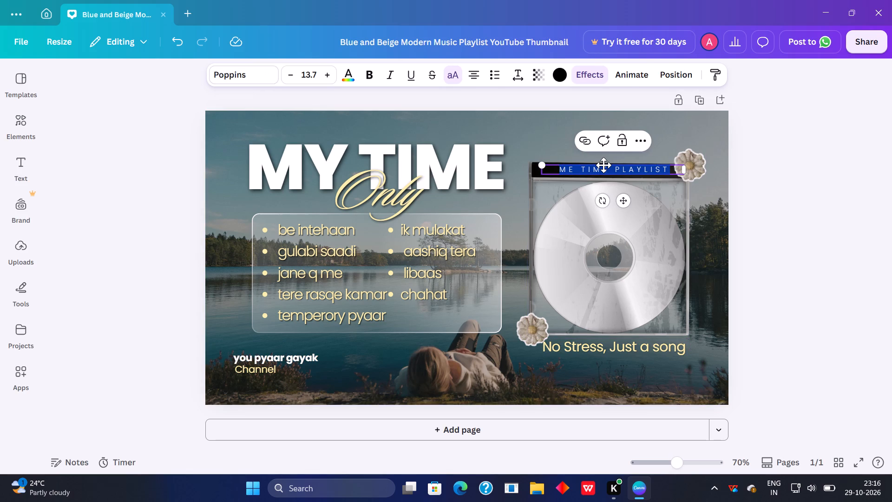
pyautogui.doubleClick(571, 170)
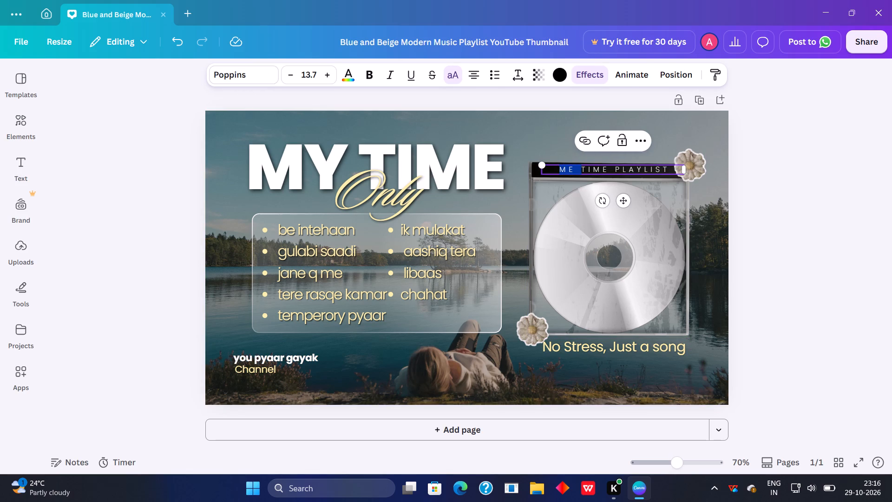
pyautogui.press('BackSpace')
pyautogui.write('my')
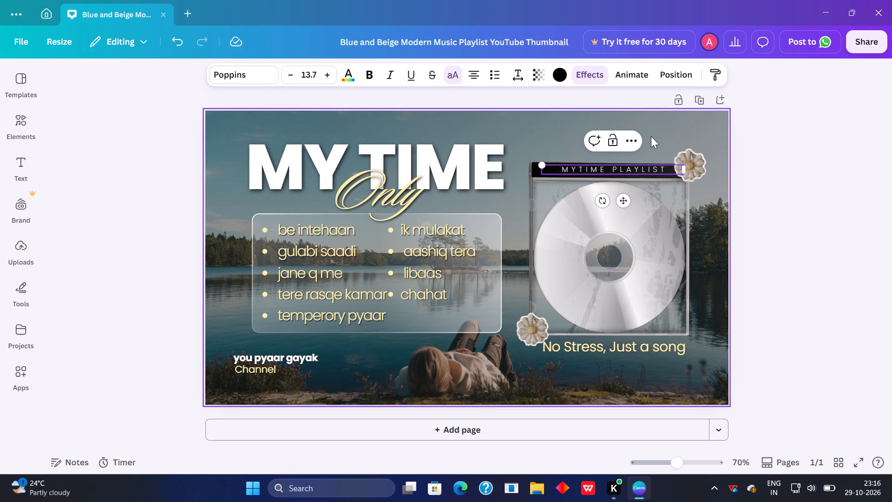
pyautogui.click(658, 119)
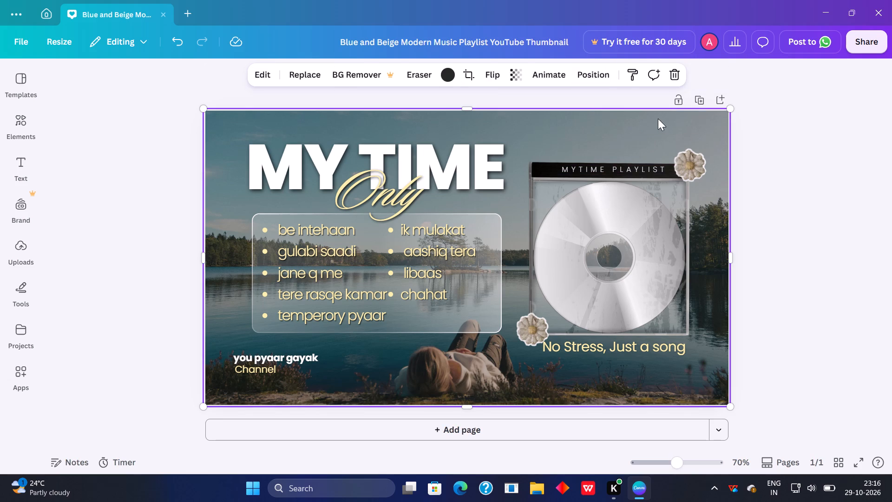
# Reposition the background photo downward within its crop frame so more sky fills the page, and apply the crop.
pyautogui.doubleClick(605, 134)
pyautogui.moveTo(542, 258); pyautogui.dragTo(546, 378)
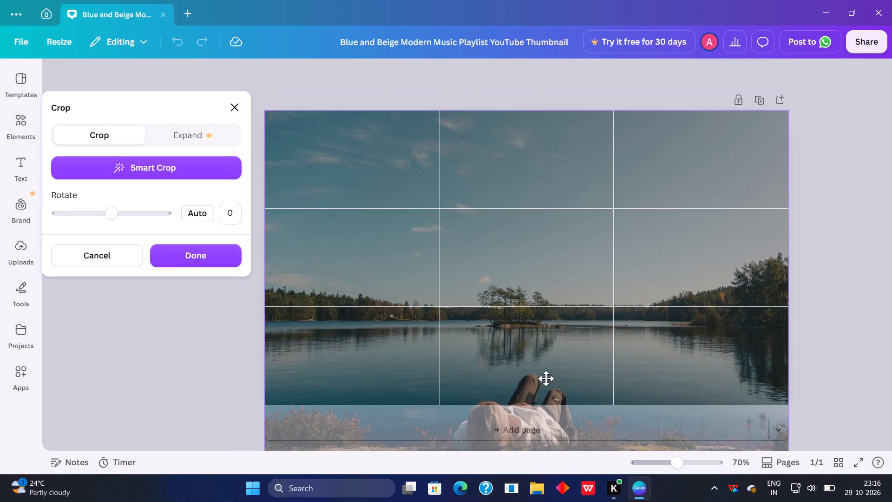
pyautogui.moveTo(546, 378); pyautogui.dragTo(567, 436)
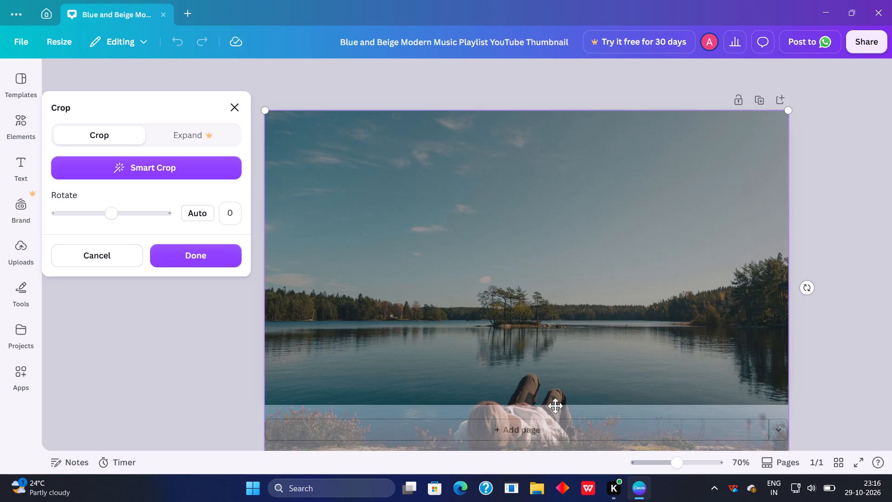
pyautogui.moveTo(555, 406); pyautogui.dragTo(595, 501)
pyautogui.click(215, 251)
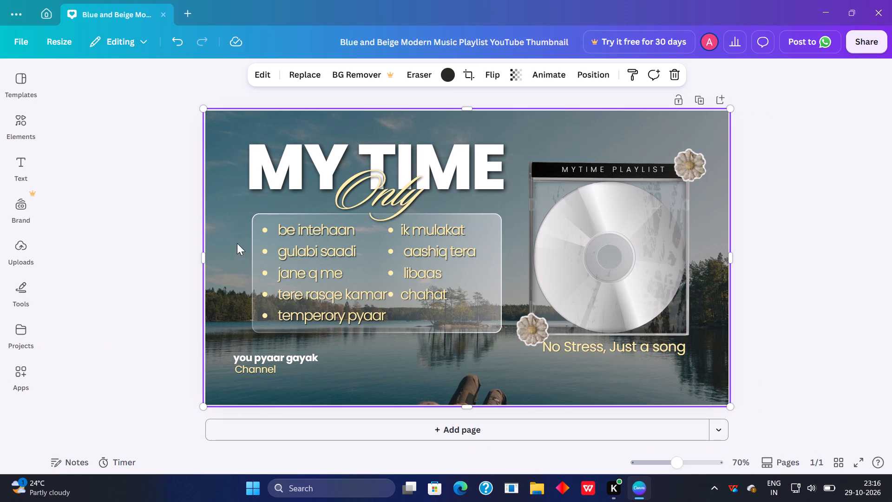
# Widen the background photo to about 1,680 by 720 by extending its left edge well beyond the page.
pyautogui.moveTo(203, 253); pyautogui.dragTo(261, 254)
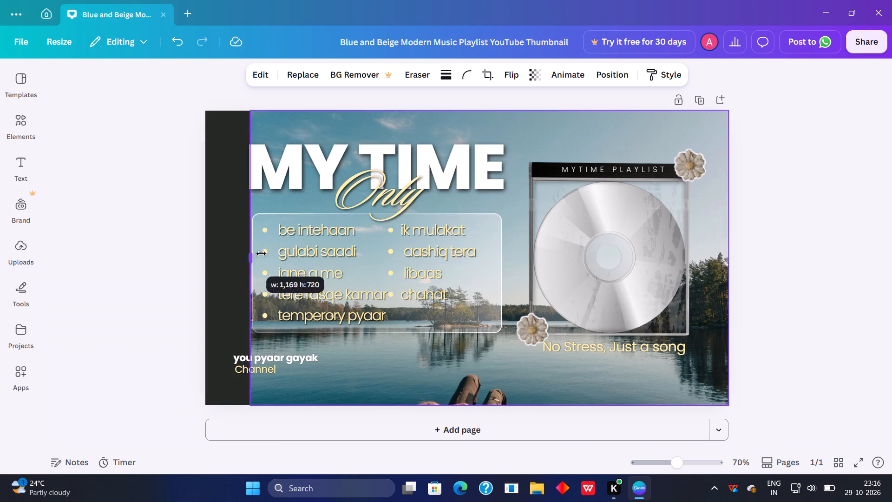
pyautogui.moveTo(261, 254); pyautogui.dragTo(210, 273)
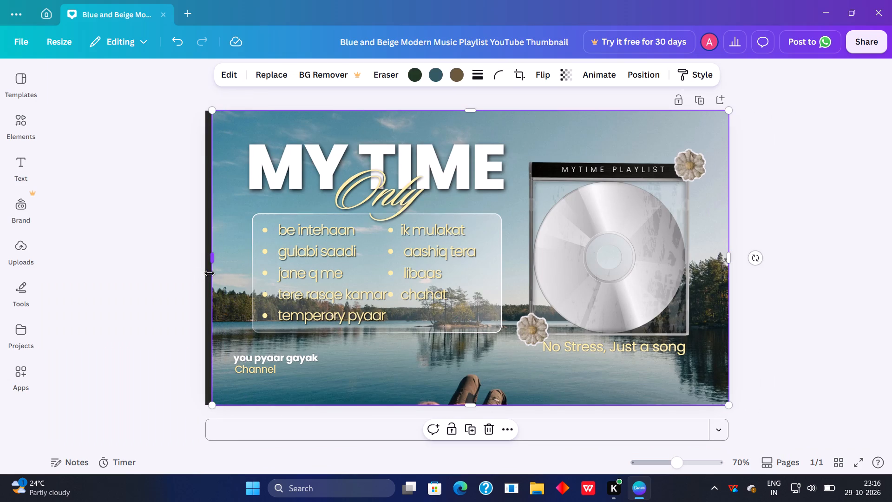
pyautogui.moveTo(211, 259); pyautogui.dragTo(197, 258)
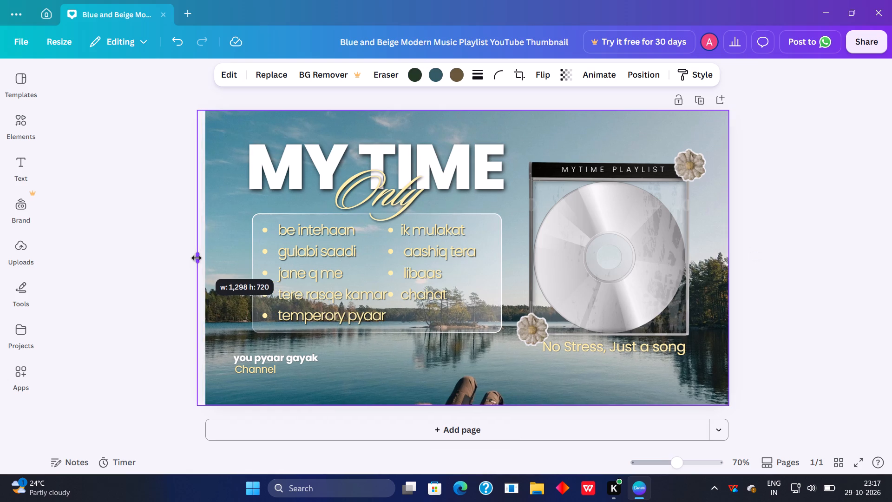
pyautogui.moveTo(197, 258); pyautogui.dragTo(66, 337)
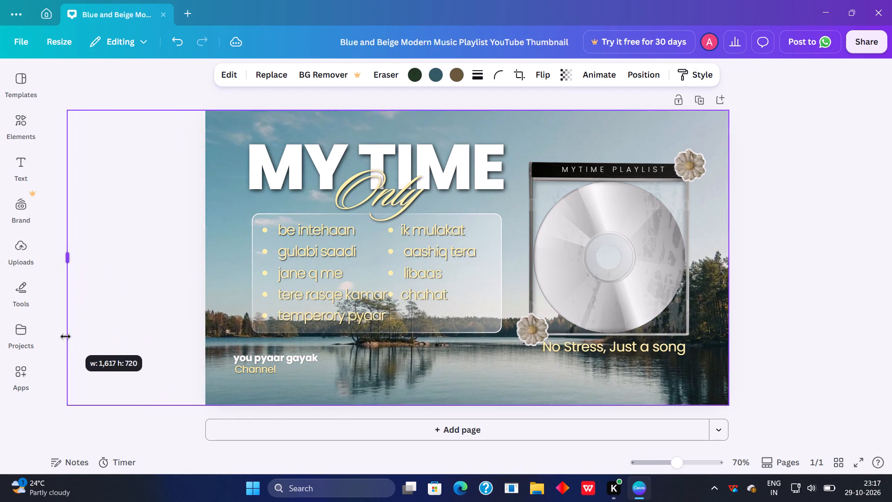
pyautogui.moveTo(66, 337); pyautogui.dragTo(41, 423)
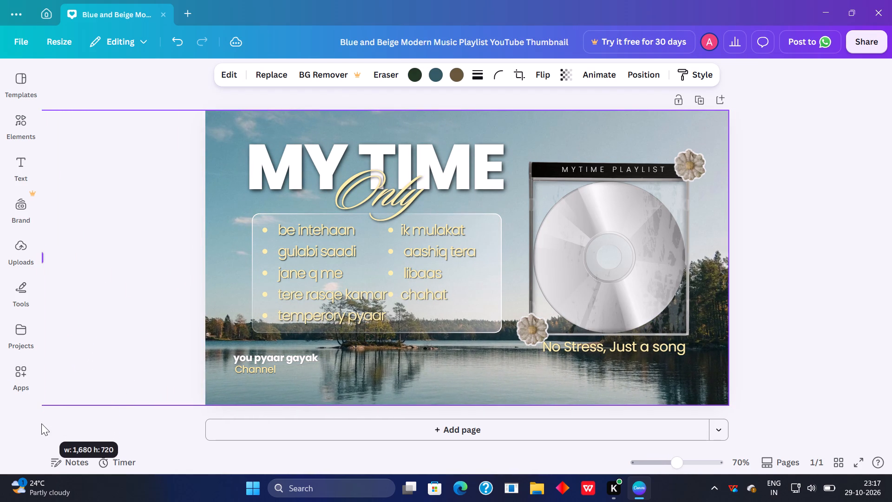
pyautogui.moveTo(41, 423); pyautogui.dragTo(41, 440)
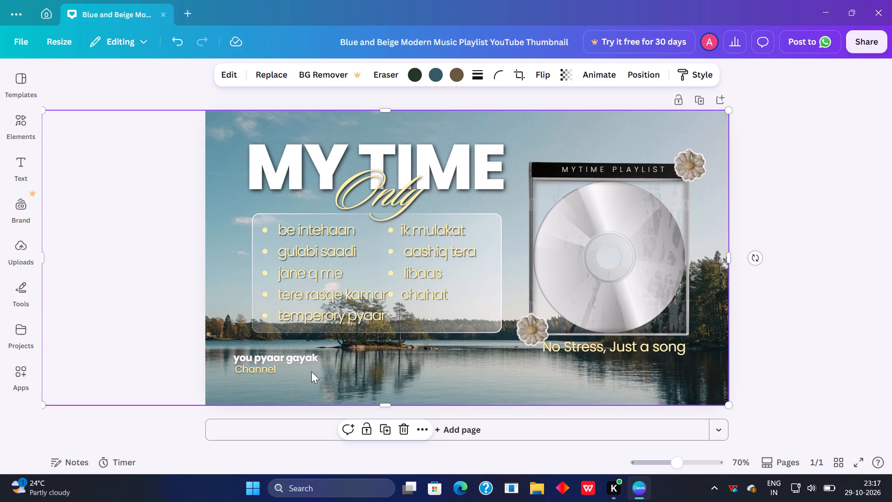
pyautogui.click(493, 368)
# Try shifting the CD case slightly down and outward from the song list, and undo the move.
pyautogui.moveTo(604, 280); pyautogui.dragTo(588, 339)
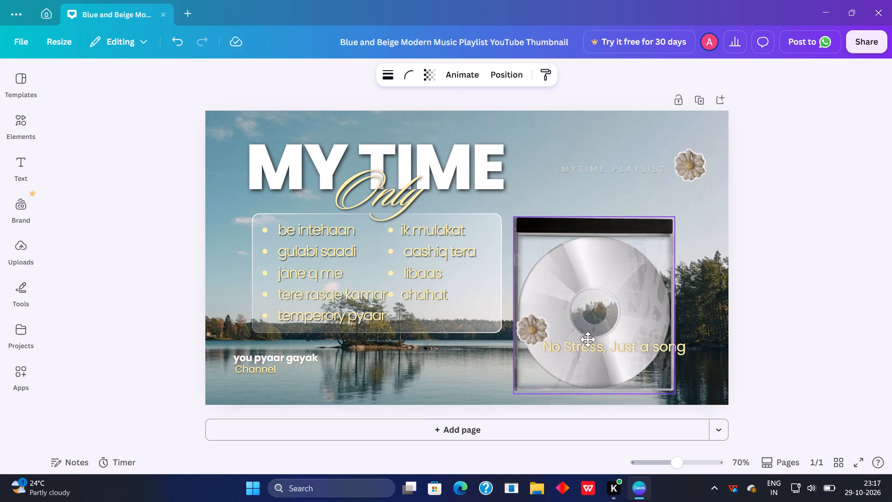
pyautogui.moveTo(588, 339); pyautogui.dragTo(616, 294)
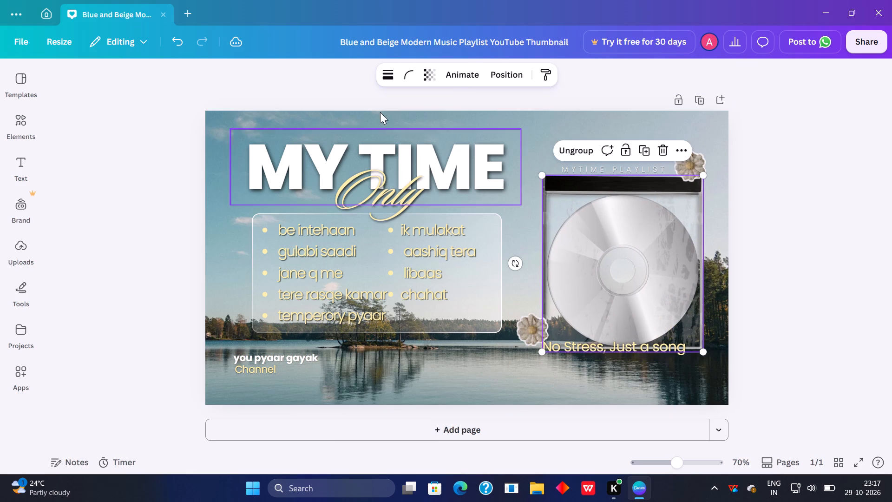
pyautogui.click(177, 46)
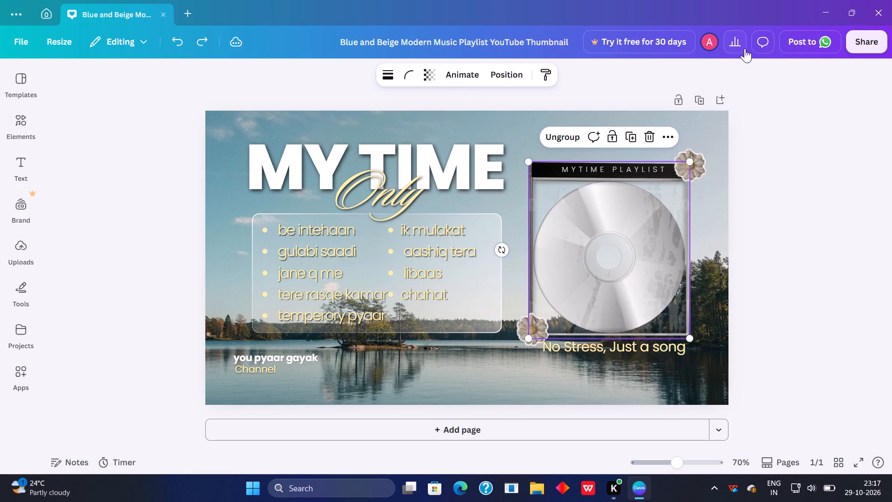
# Download the thumbnail as a PNG and save it in the Downloads folder under the name "music bb".
pyautogui.click(861, 40)
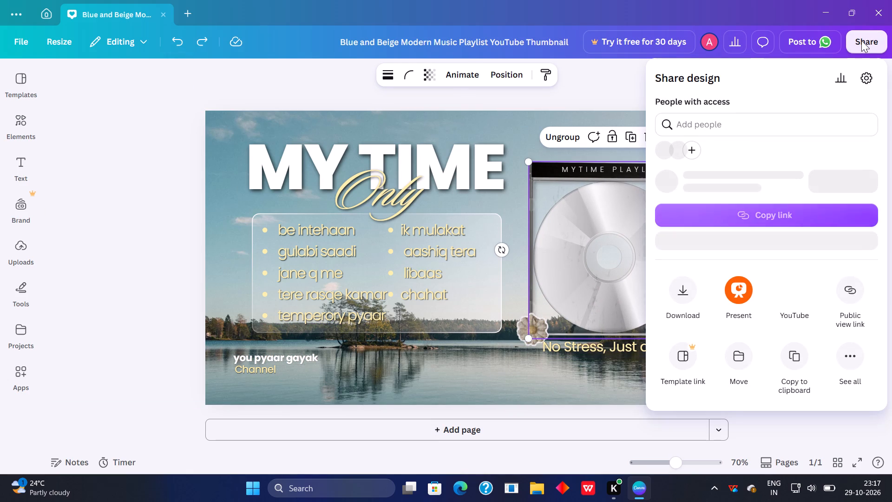
pyautogui.click(683, 311)
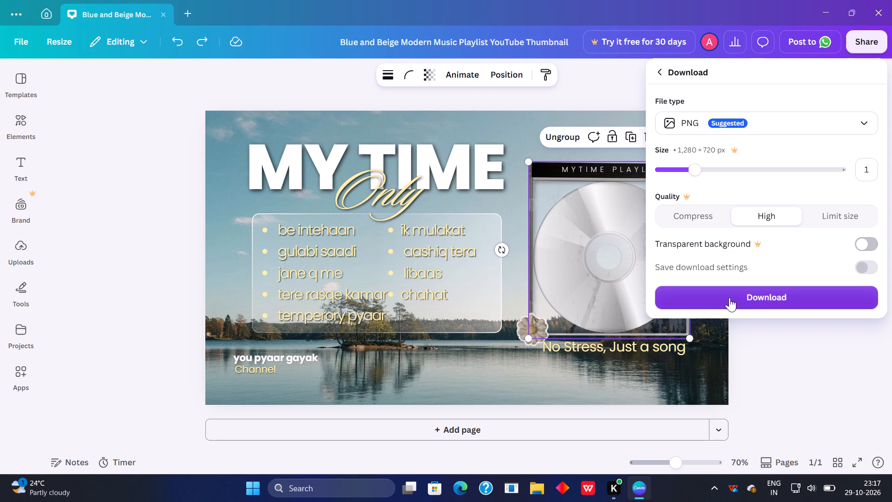
pyautogui.click(729, 295)
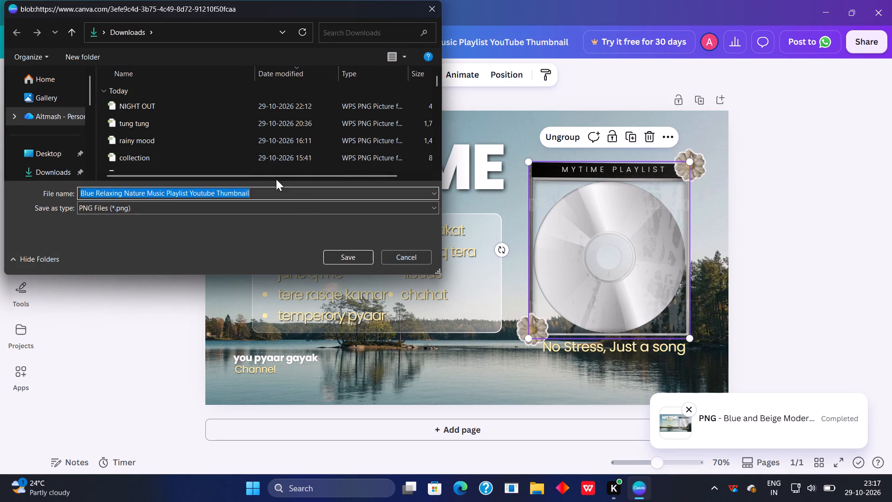
pyautogui.write('music')
pyautogui.press('space')
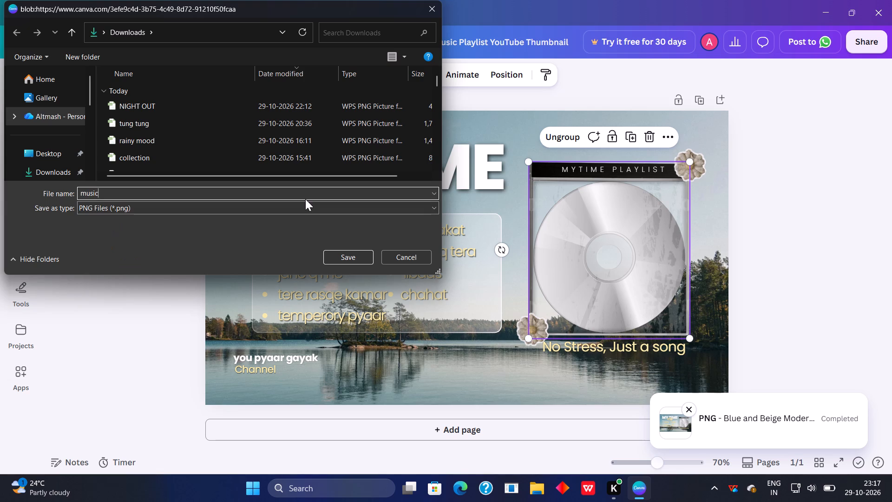
pyautogui.write('bb')
pyautogui.press('Return')
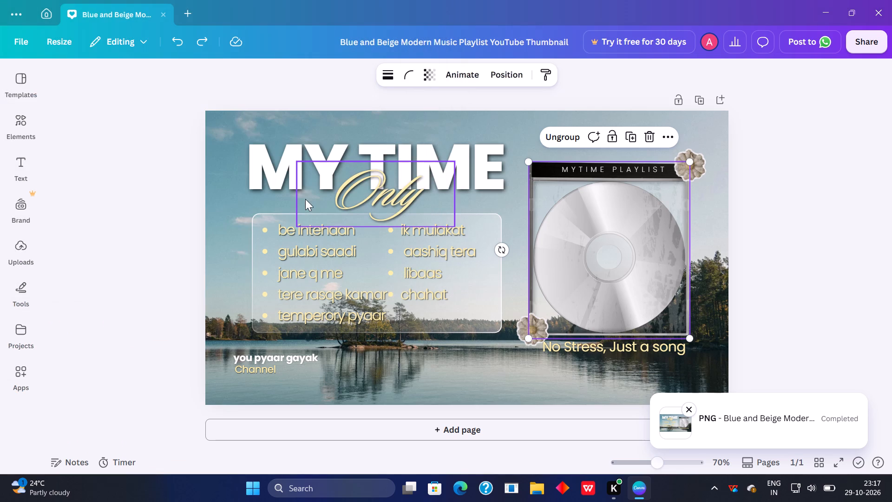
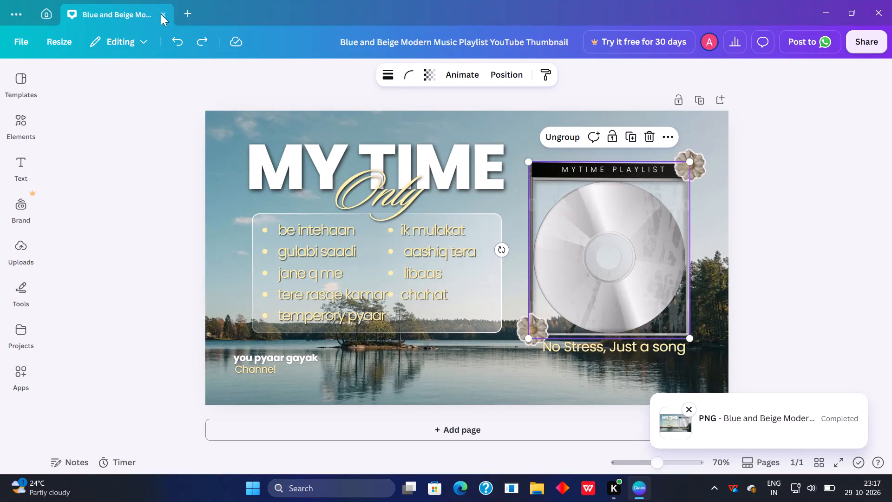
# Close the finished playlist thumbnail design and its template preview to return to the template gallery.
pyautogui.click(162, 13)
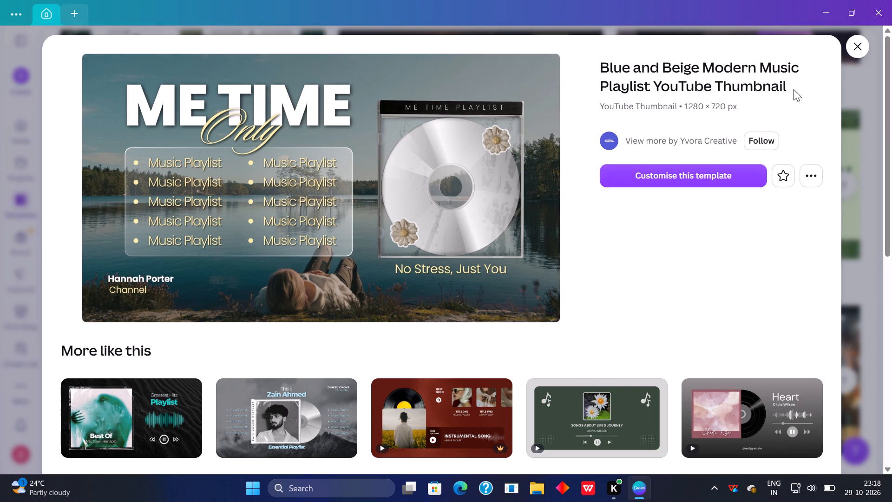
pyautogui.click(853, 49)
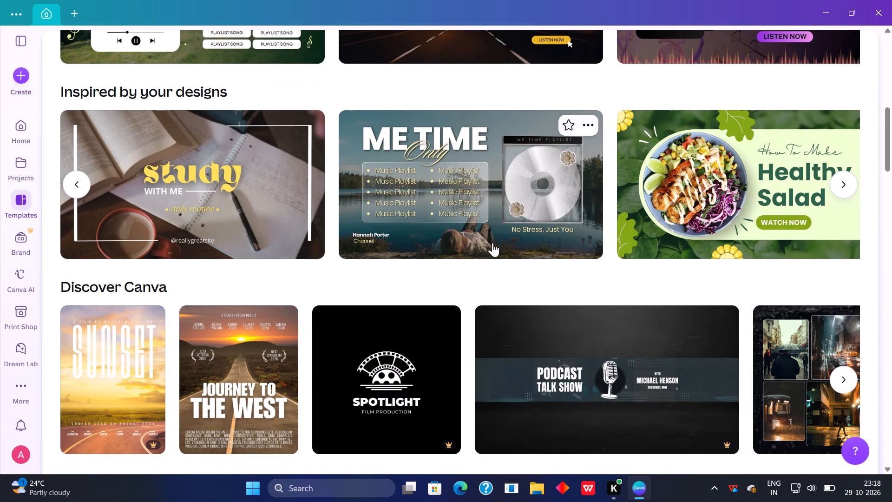
# Browse the templates inspired by earlier designs and preview the cozy Study With Me thumbnail with its similar designs.
pyautogui.scroll(-1, 492, 243)
pyautogui.hscroll(6, 238, 296)
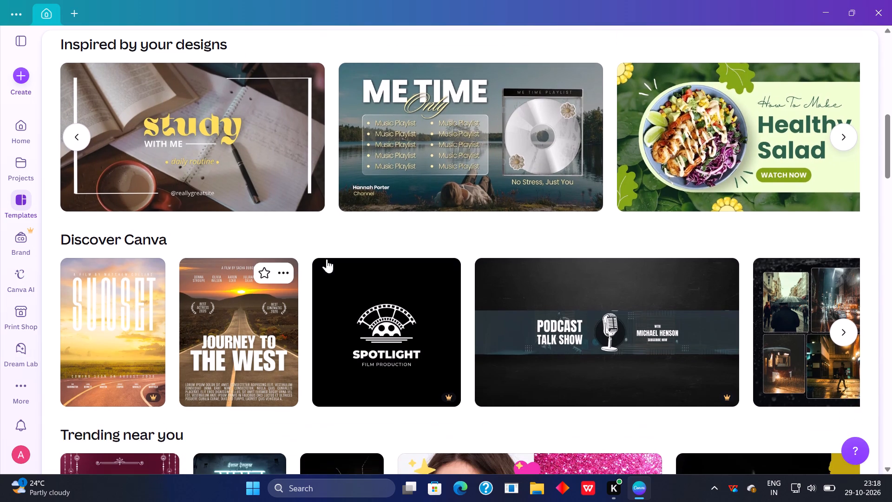
pyautogui.click(845, 132)
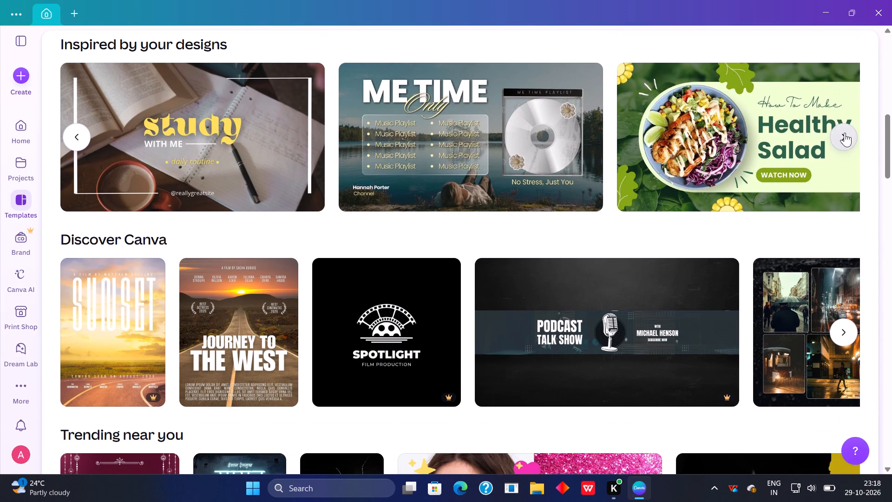
pyautogui.tripleClick(845, 132)
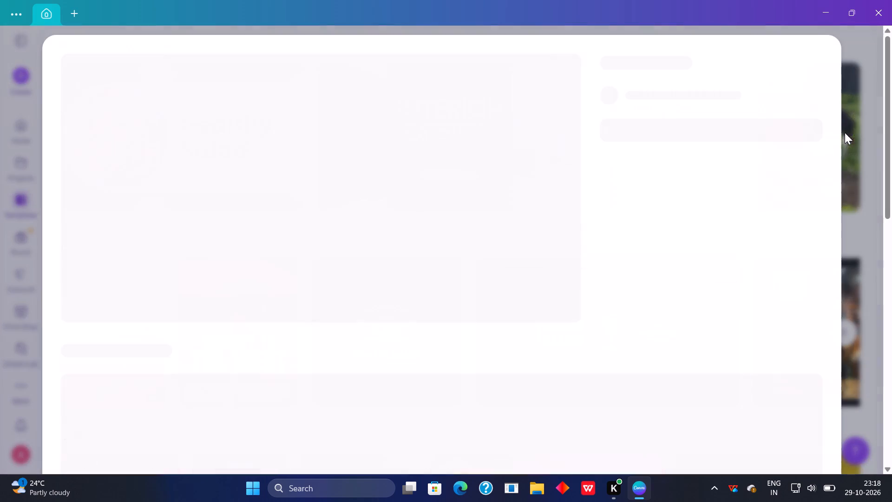
pyautogui.click(855, 41)
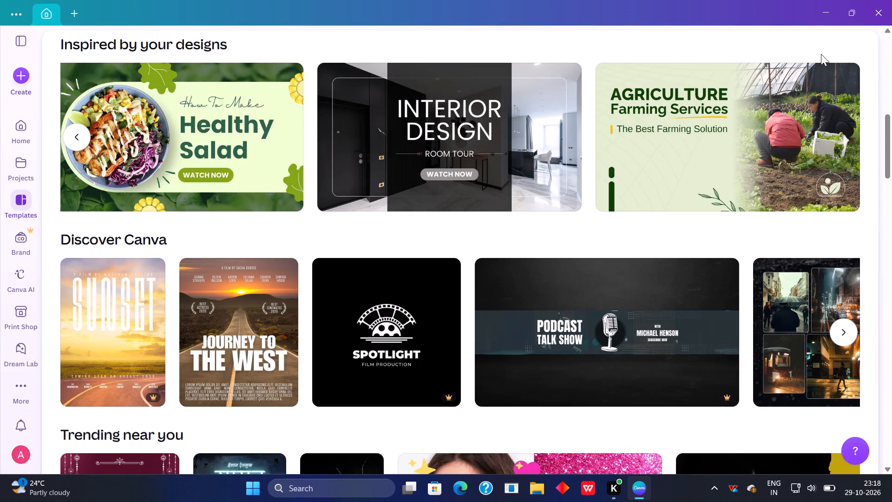
pyautogui.hscroll(5, 529, 200)
pyautogui.hscroll(2, 326, 174)
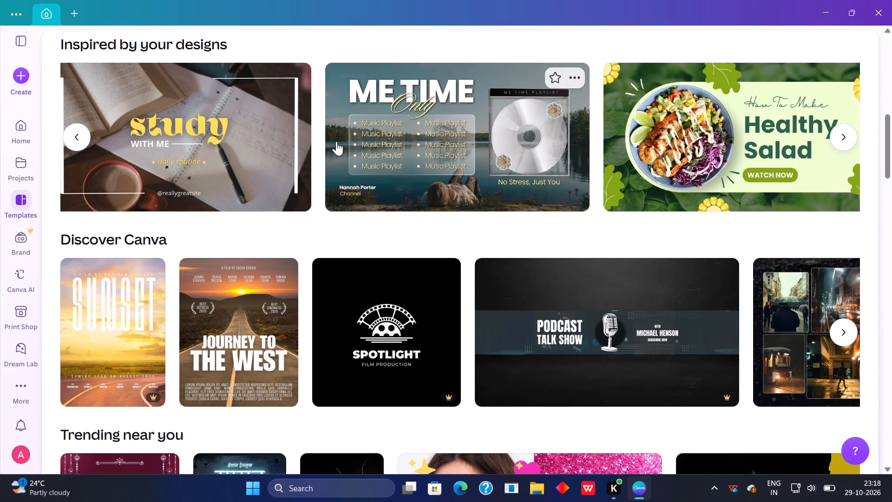
pyautogui.hscroll(1, 287, 166)
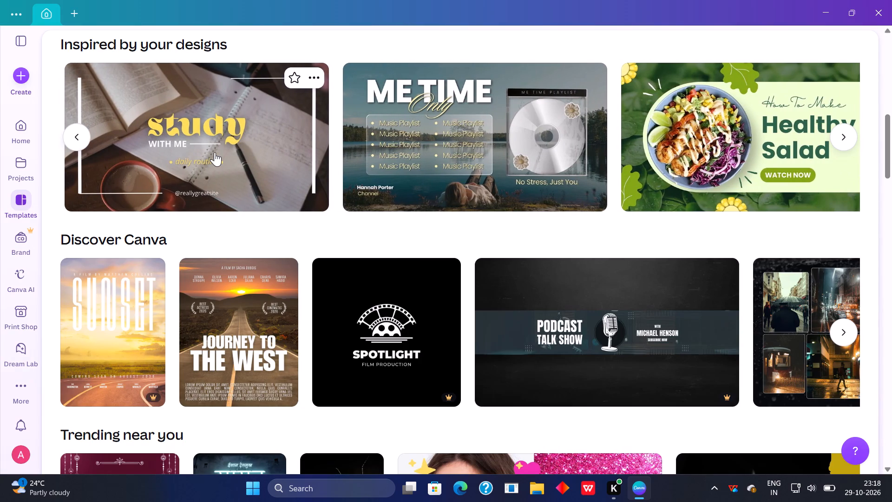
pyautogui.click(215, 152)
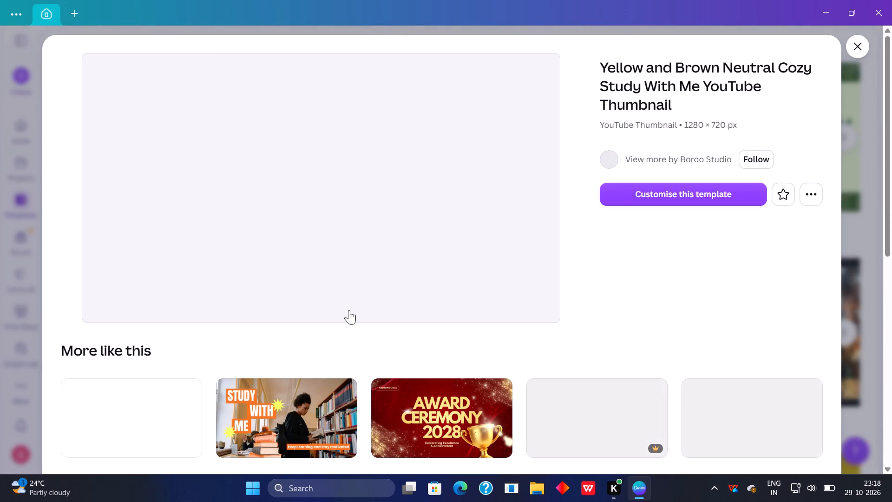
pyautogui.scroll(-3, 349, 310)
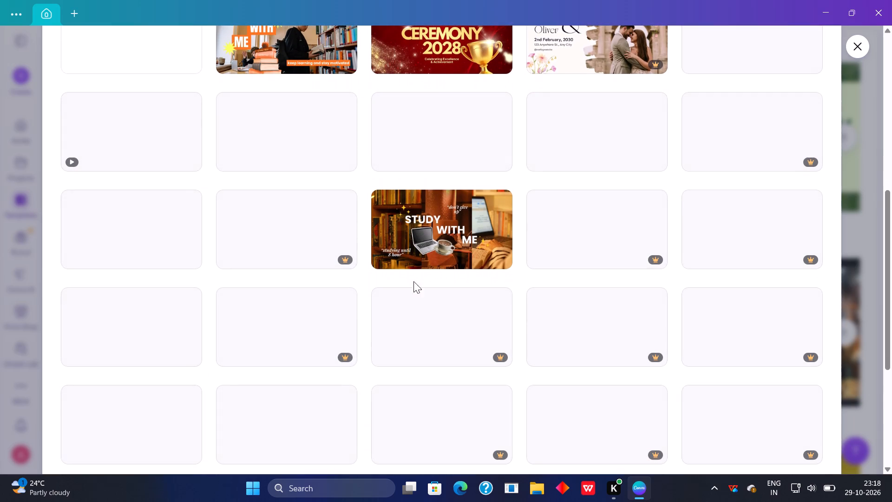
pyautogui.scroll(1, 404, 300)
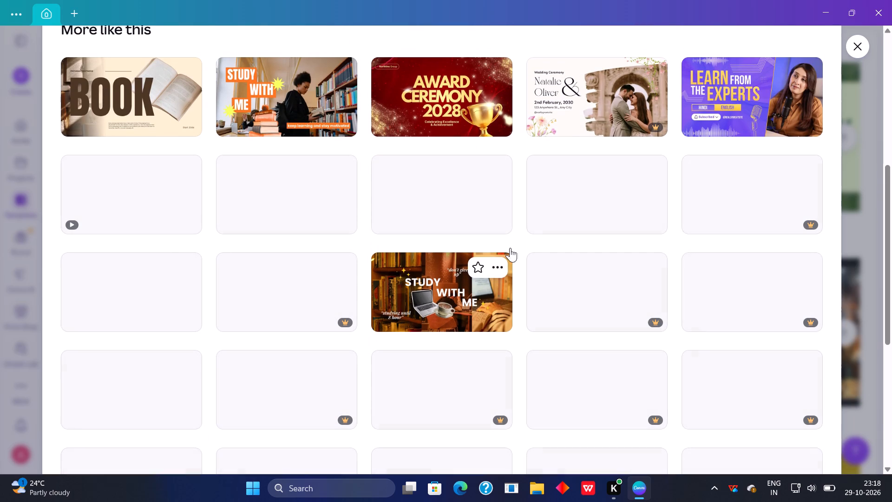
pyautogui.click(858, 41)
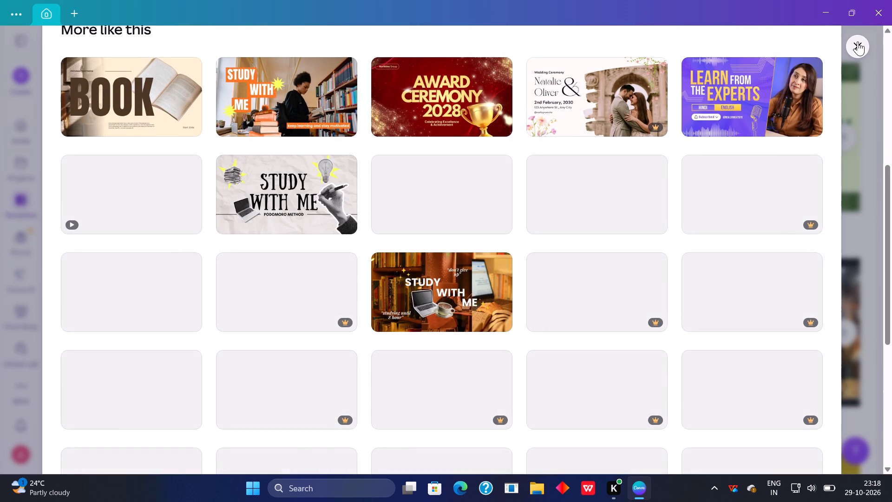
# Preview the Me Time music playlist template again and look through its similar playlist thumbnails for another design.
pyautogui.click(490, 172)
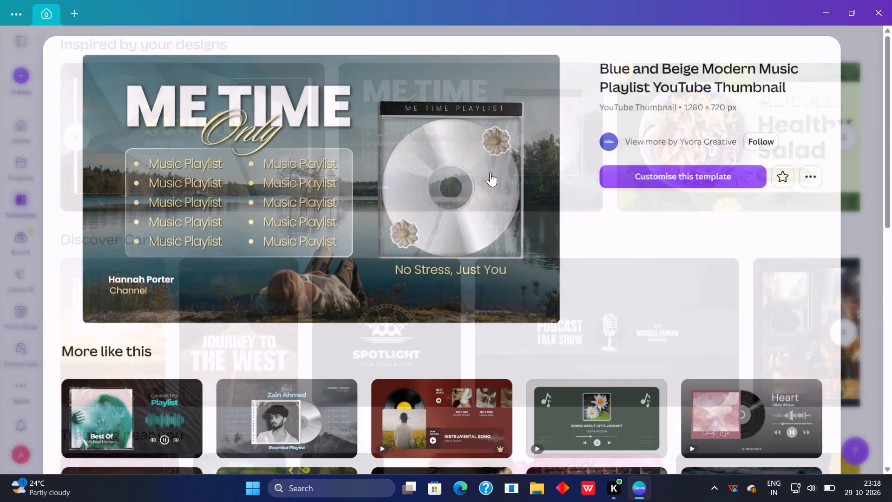
pyautogui.scroll(-6, 620, 368)
pyautogui.scroll(1, 620, 368)
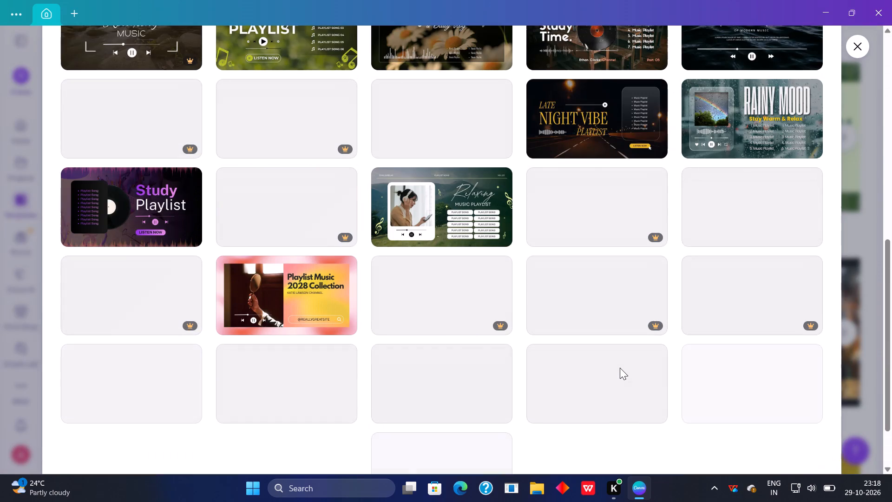
pyautogui.scroll(3, 620, 368)
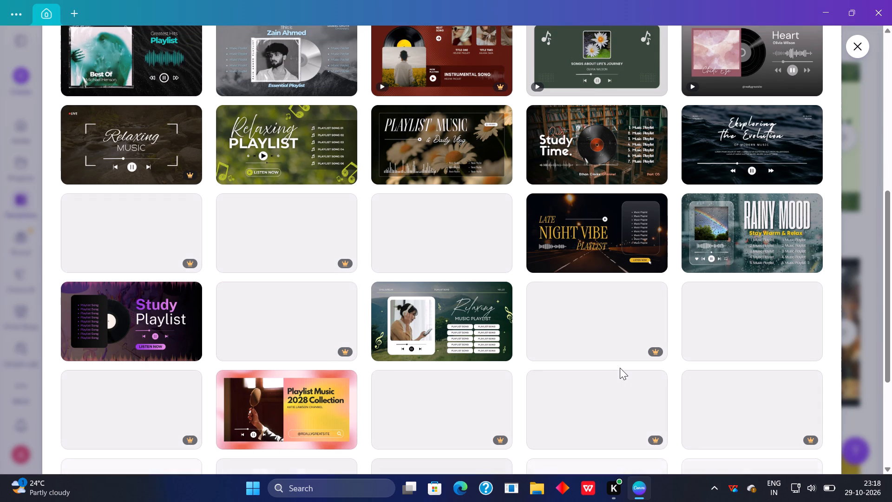
pyautogui.scroll(-2, 620, 368)
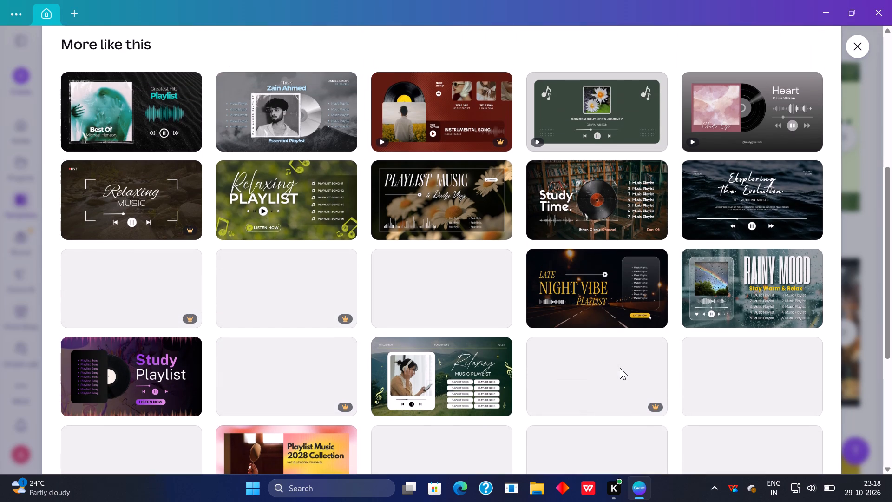
pyautogui.scroll(-2, 620, 368)
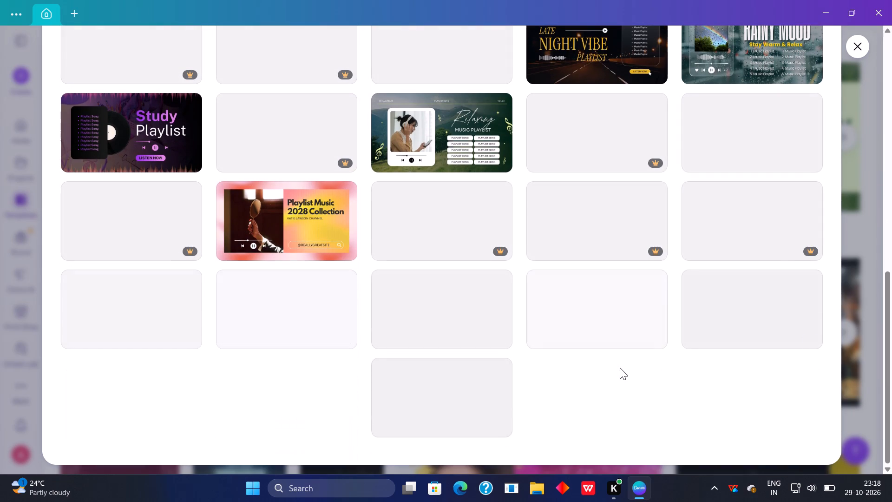
pyautogui.scroll(2, 620, 368)
pyautogui.scroll(-3, 620, 368)
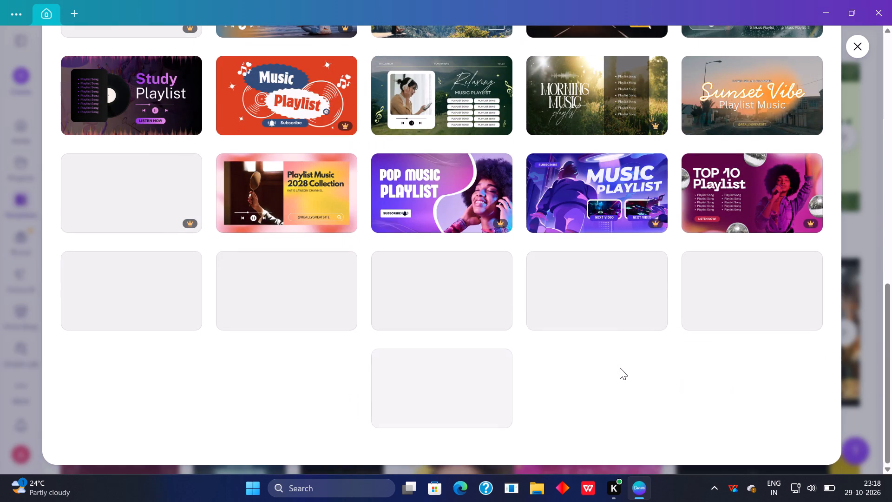
pyautogui.scroll(-2, 620, 368)
pyautogui.scroll(2, 620, 368)
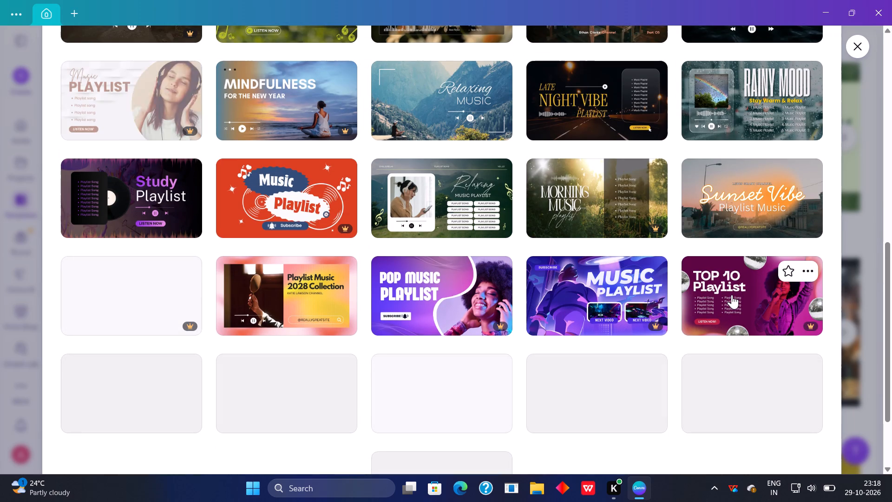
pyautogui.scroll(4, 631, 283)
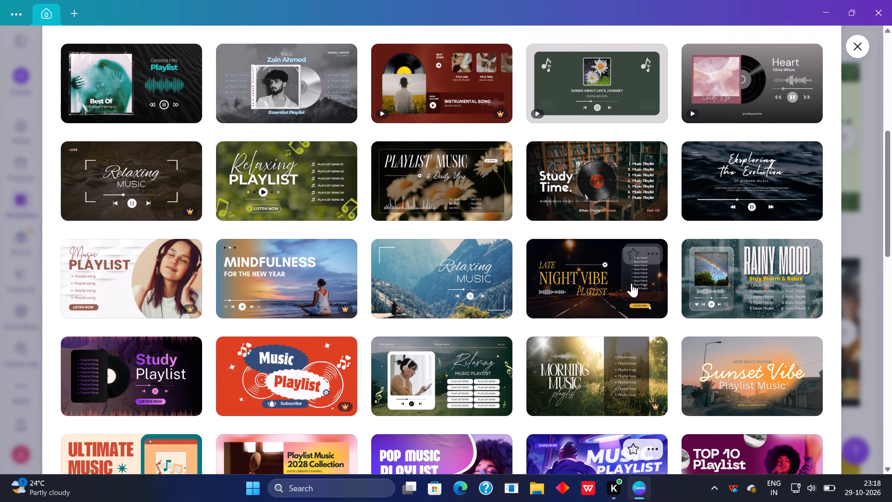
# Choose the Blue and White Simple Minimalist Relaxing Music YouTube Thumbnail and open it for customising.
pyautogui.click(411, 276)
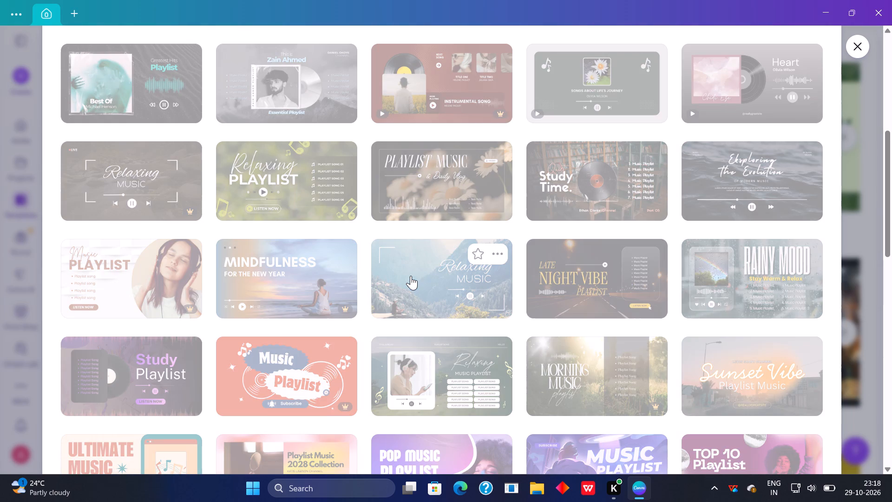
pyautogui.scroll(-7, 411, 276)
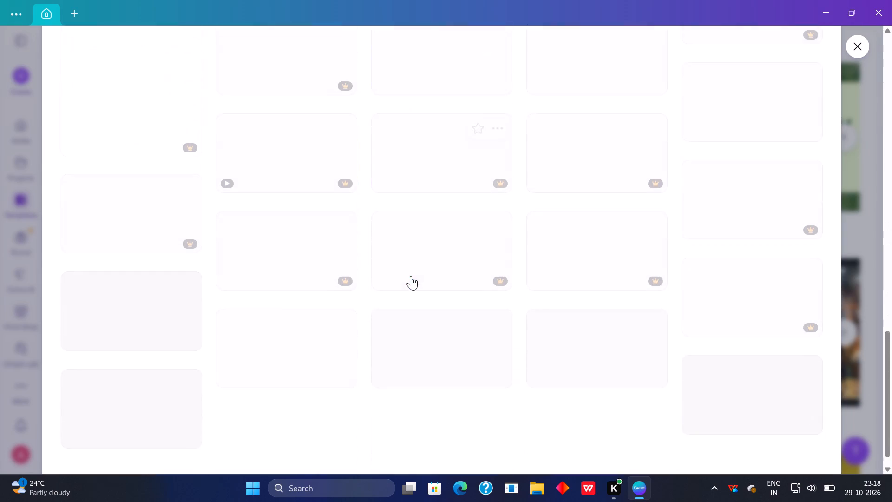
pyautogui.scroll(-1, 411, 276)
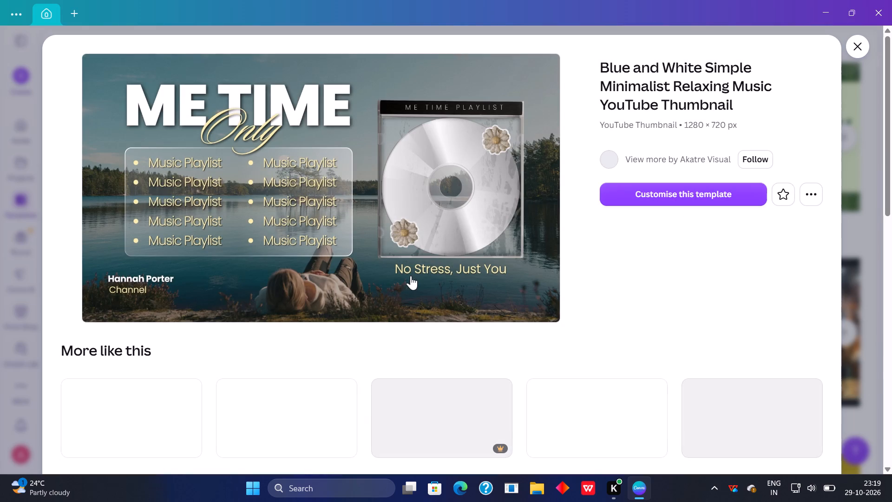
pyautogui.click(711, 190)
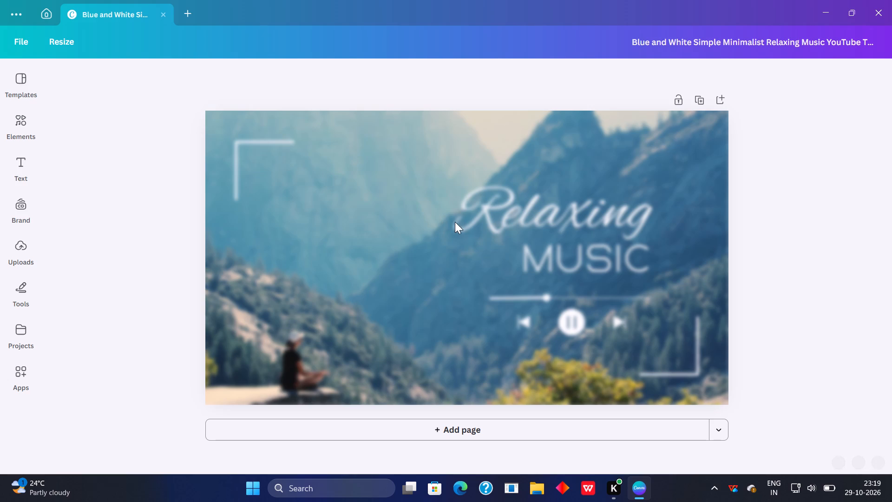
# Replace the script headline word "Relaxing" above MUSIC with "sleeping".
pyautogui.click(504, 236)
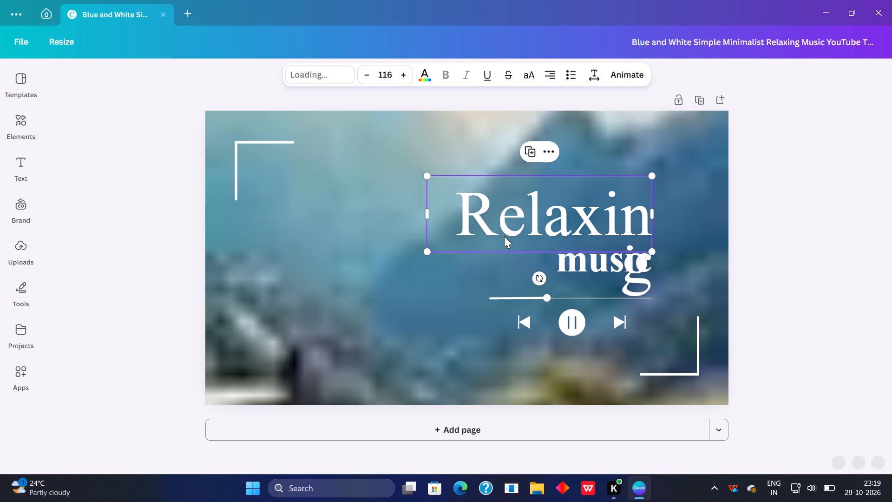
pyautogui.doubleClick(504, 236)
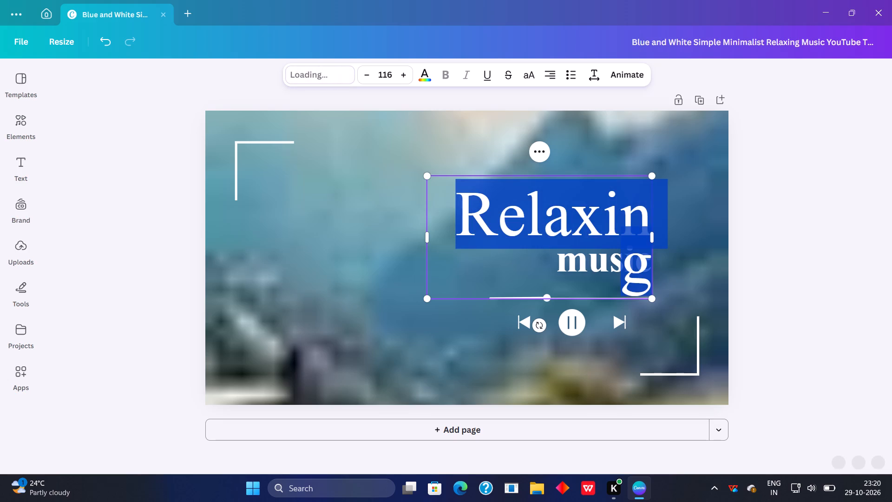
pyautogui.press('BackSpace')
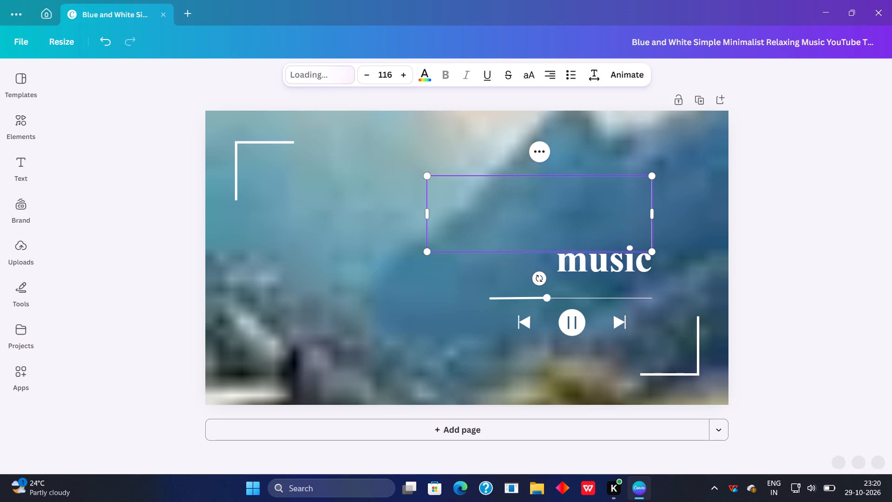
pyautogui.write('sl')
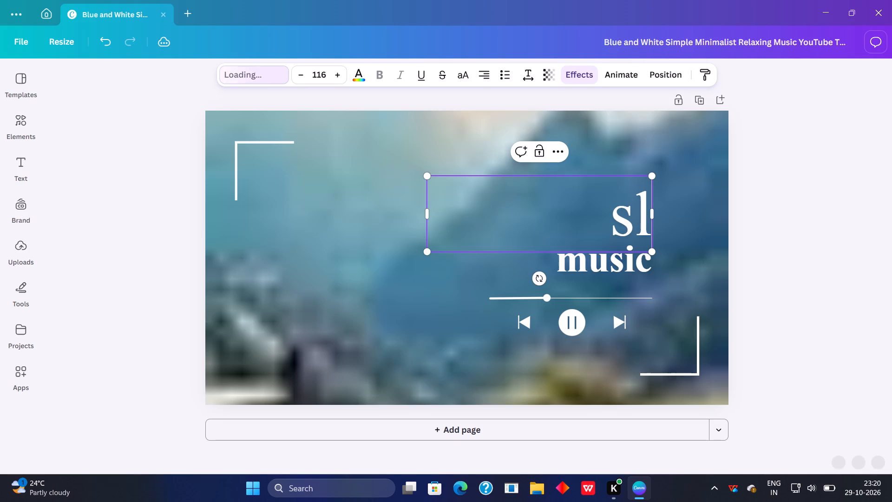
pyautogui.write('ee')
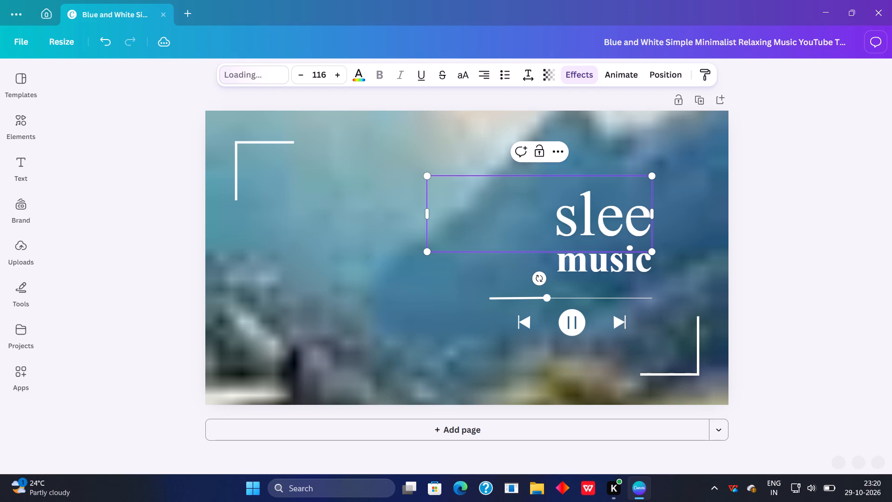
pyautogui.press('p')
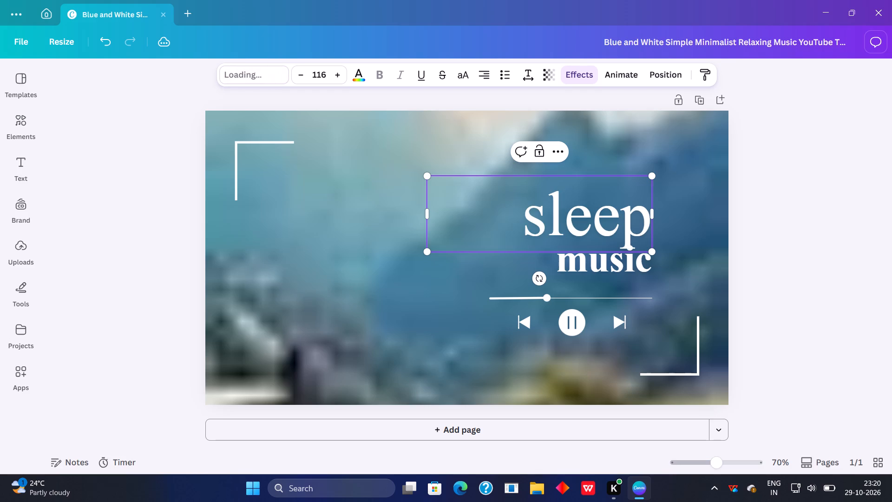
pyautogui.press('space')
pyautogui.press('r')
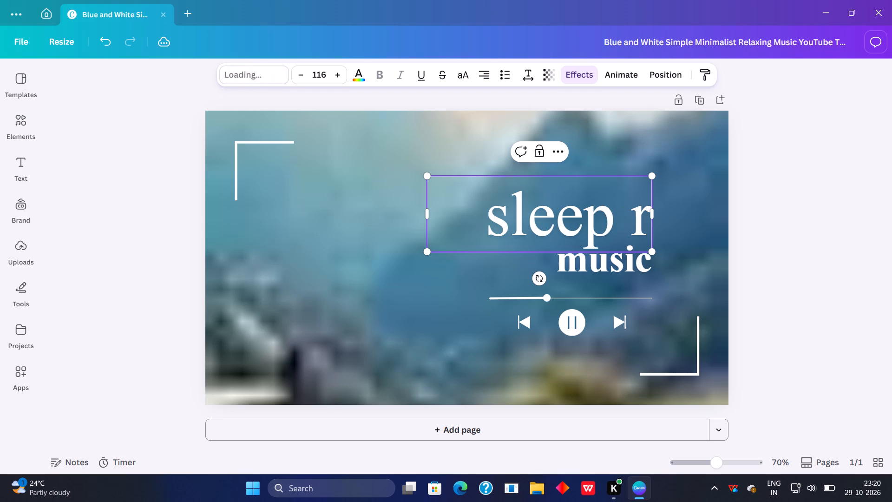
pyautogui.press('e')
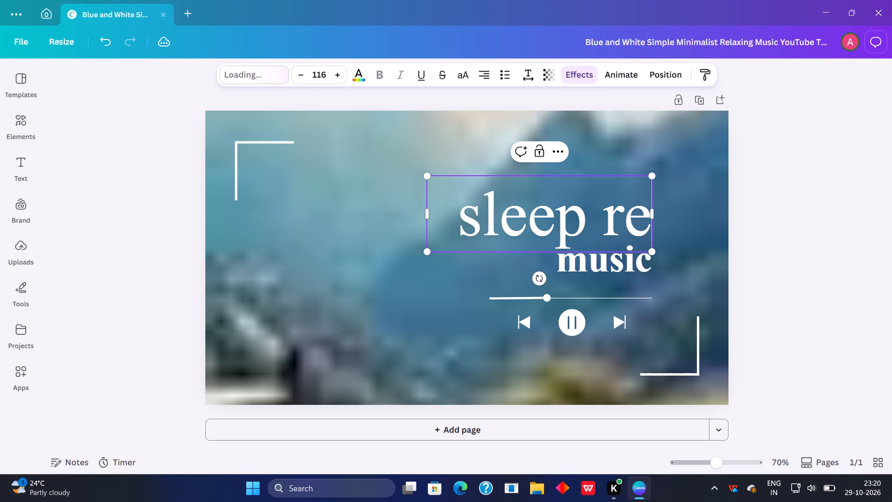
pyautogui.press('BackSpace')
pyautogui.press('BackSpace')
pyautogui.press('i')
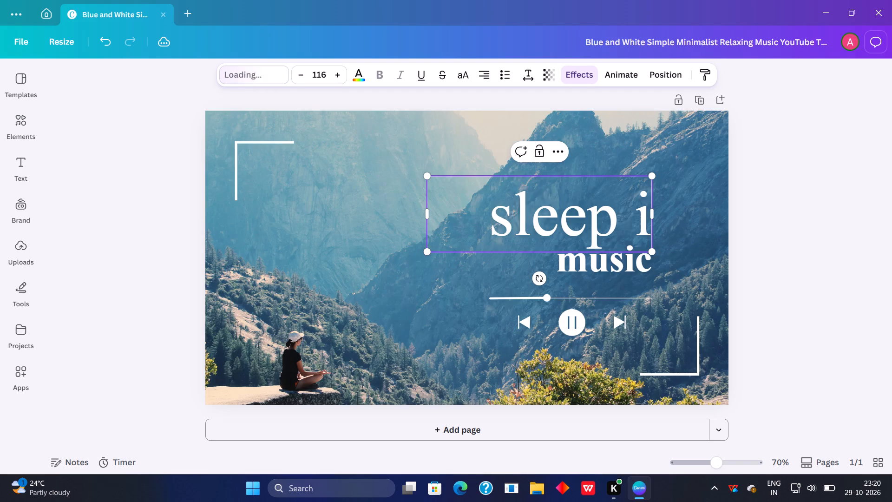
pyautogui.press('BackSpace')
pyautogui.press('BackSpace')
pyautogui.press('i')
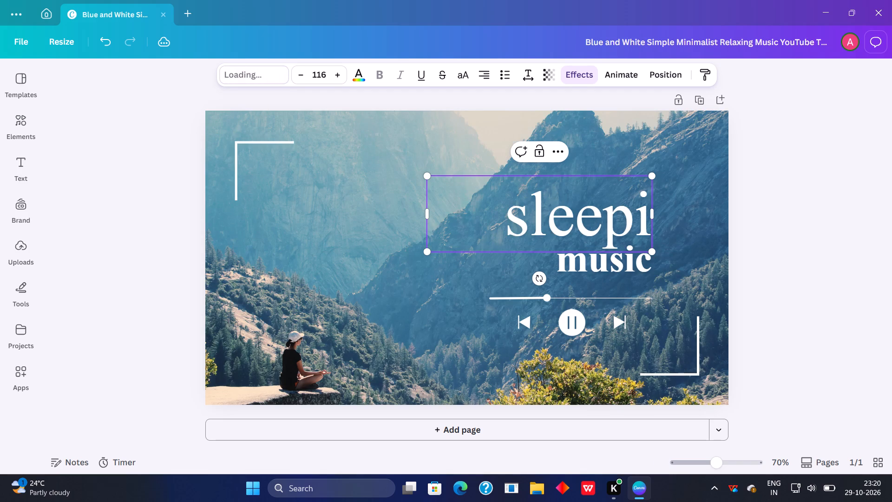
pyautogui.write('ng')
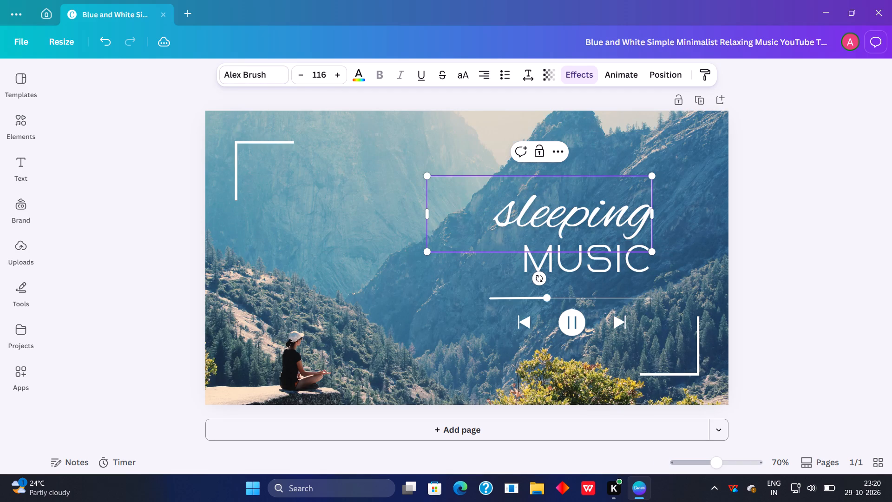
pyautogui.click(688, 225)
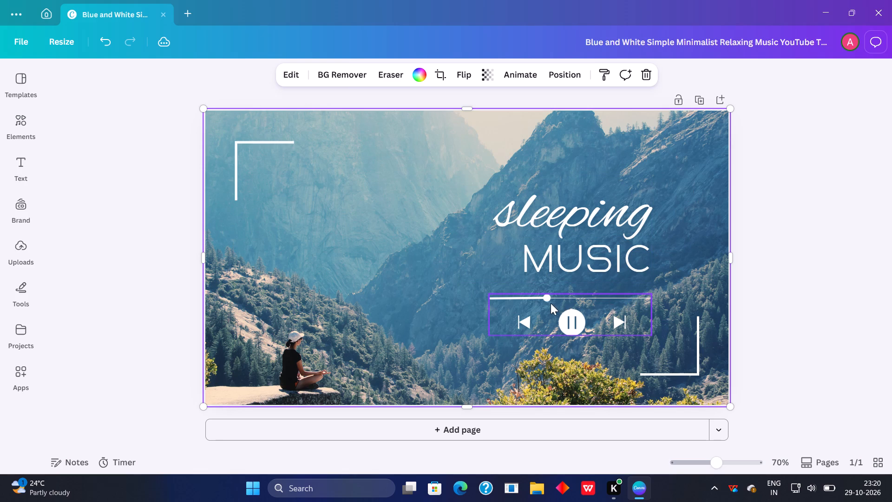
# Move the music player controls graphic up and slightly right so it sits just beneath the word MUSIC.
pyautogui.moveTo(546, 296); pyautogui.dragTo(546, 285)
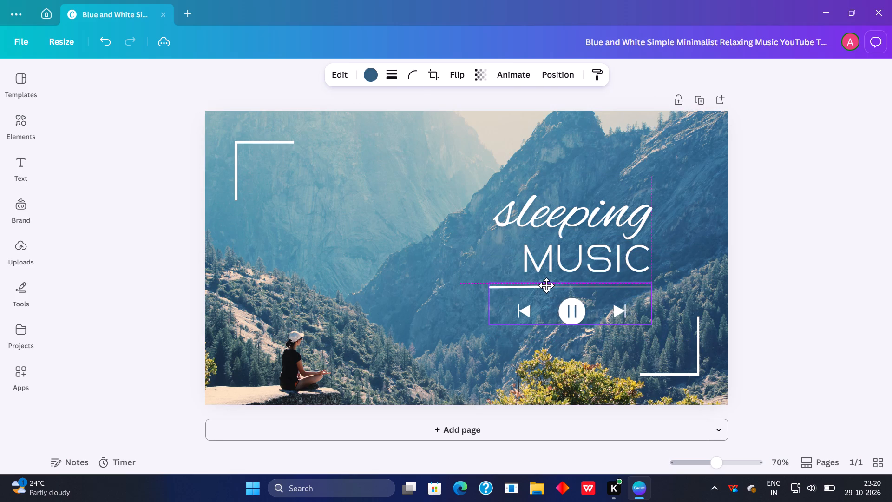
pyautogui.moveTo(546, 285); pyautogui.dragTo(552, 283)
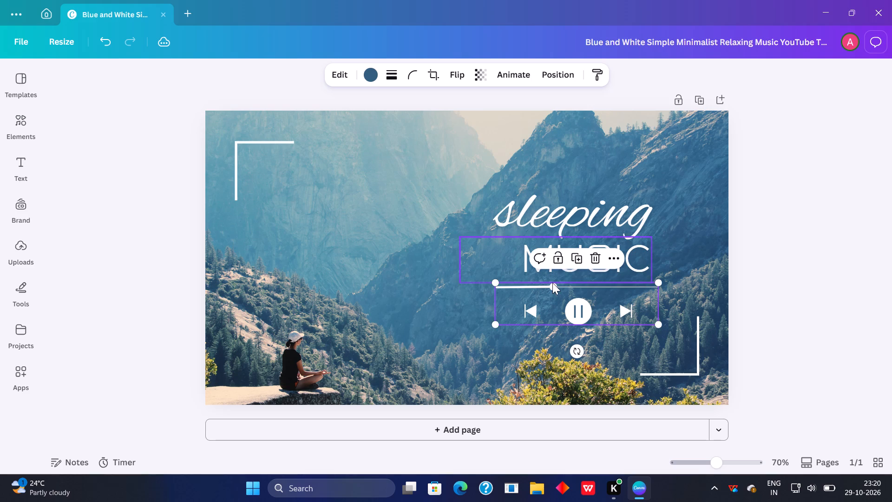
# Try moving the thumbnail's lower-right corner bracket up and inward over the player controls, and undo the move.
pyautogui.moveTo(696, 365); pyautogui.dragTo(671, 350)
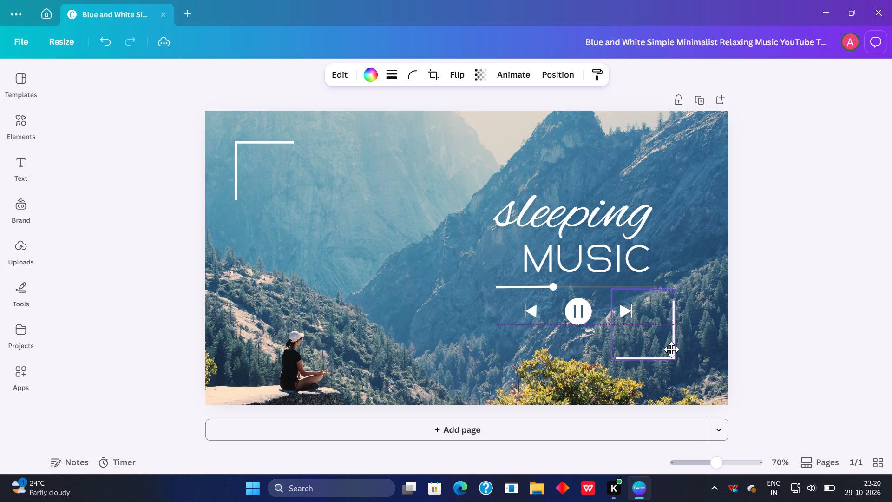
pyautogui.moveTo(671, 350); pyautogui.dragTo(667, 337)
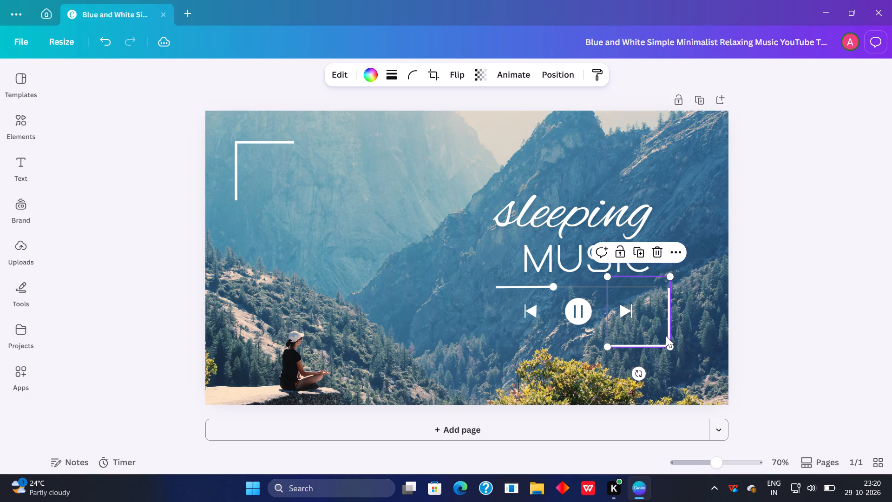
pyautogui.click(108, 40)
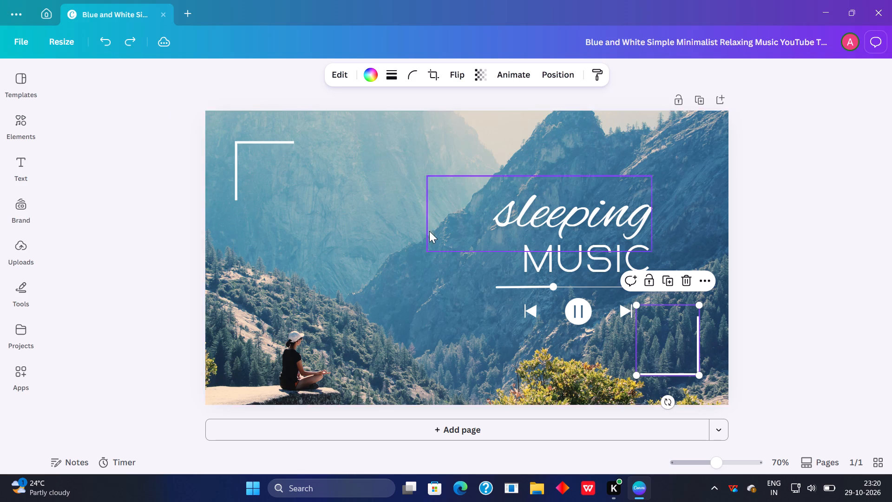
# Duplicate the lower-right corner bracket three times to build a stepped set of nested brackets.
pyautogui.click(703, 282)
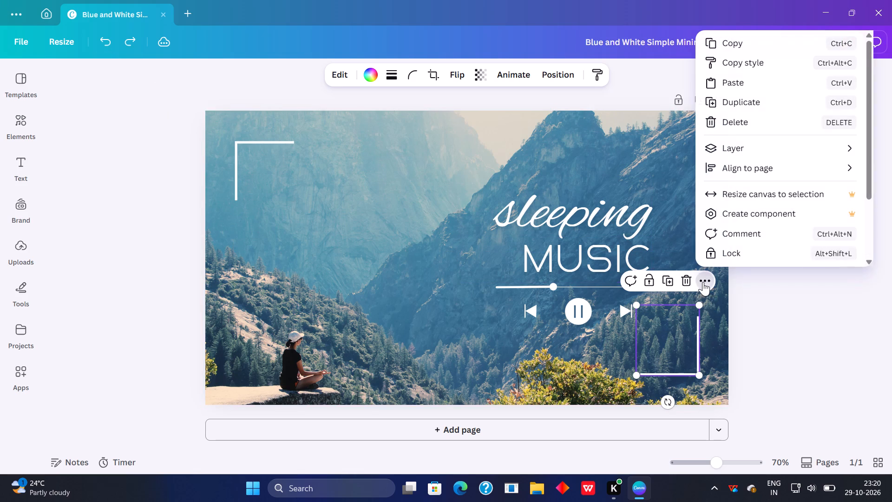
pyautogui.click(719, 98)
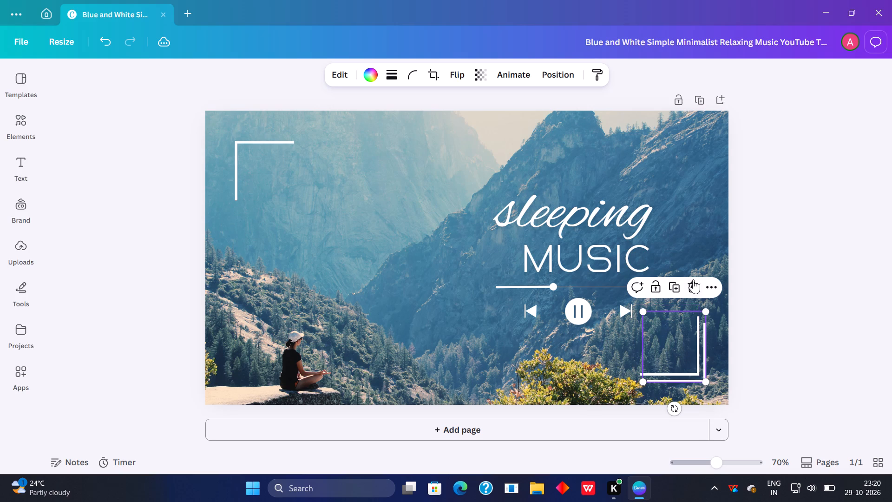
pyautogui.click(707, 286)
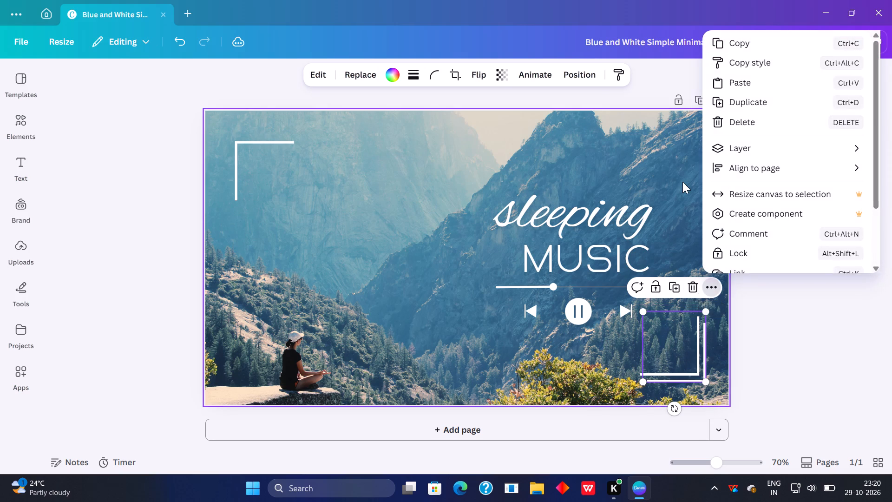
pyautogui.click(735, 104)
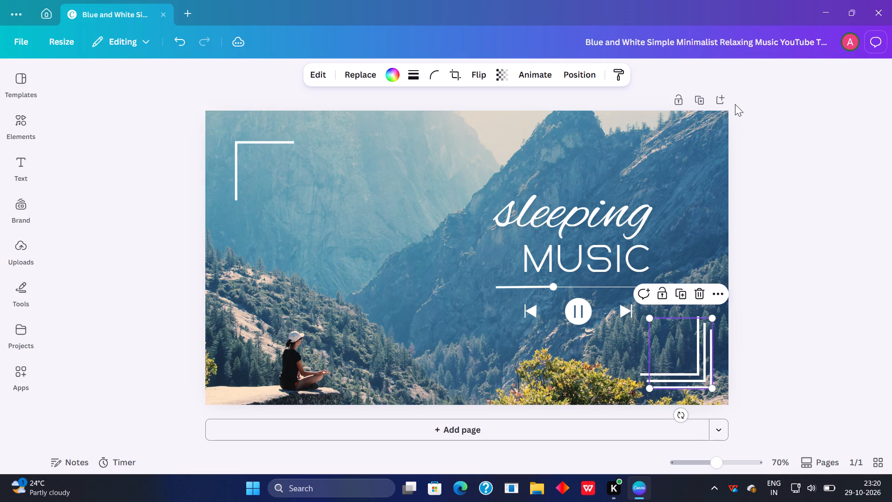
pyautogui.click(714, 294)
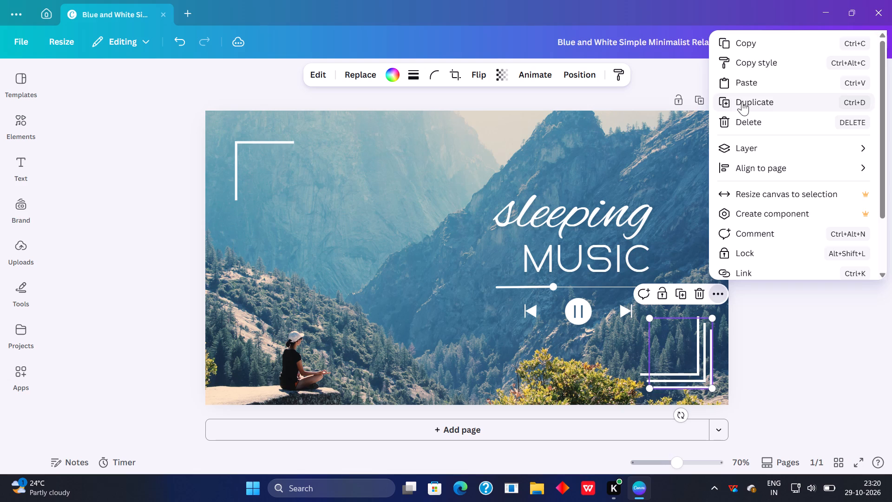
pyautogui.click(742, 101)
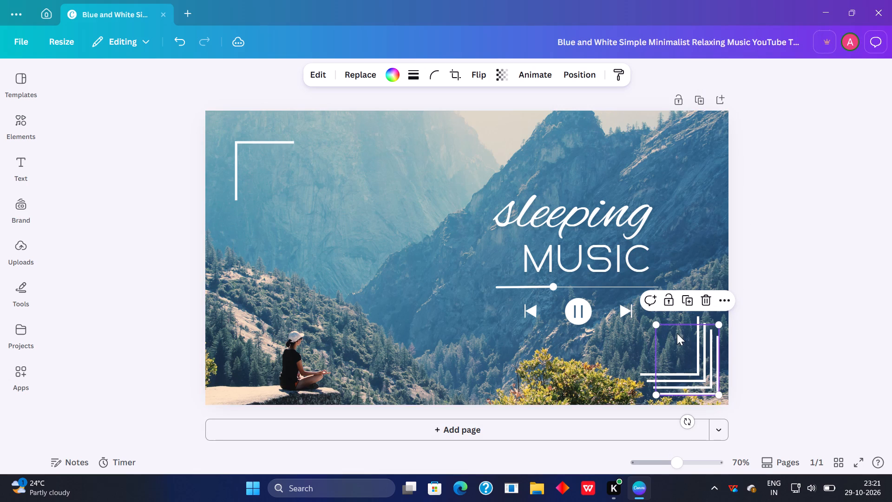
# Move the outermost bracket duplicate up and inward so it frames the player's next-track control.
pyautogui.moveTo(676, 333); pyautogui.dragTo(627, 281)
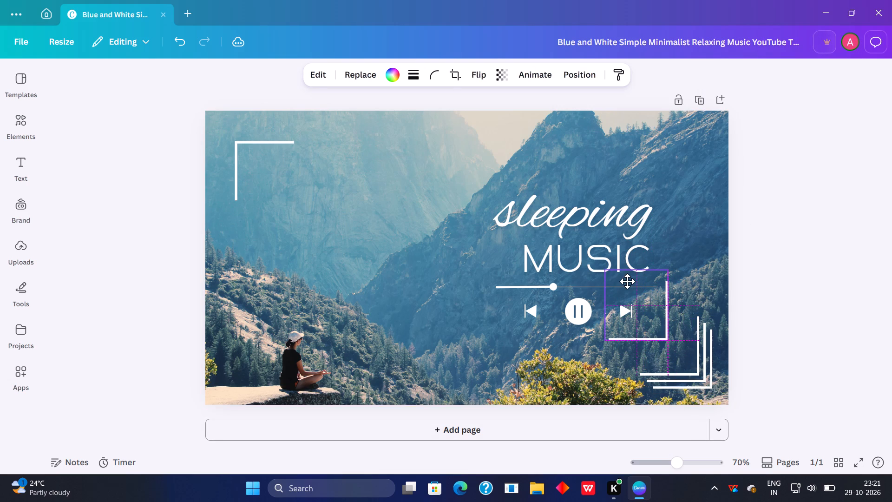
pyautogui.moveTo(627, 281); pyautogui.dragTo(627, 282)
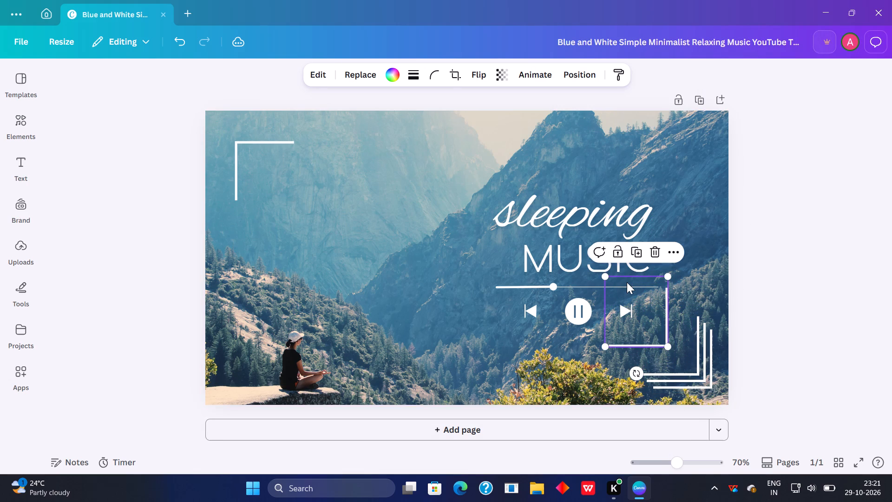
pyautogui.moveTo(641, 323); pyautogui.dragTo(641, 313)
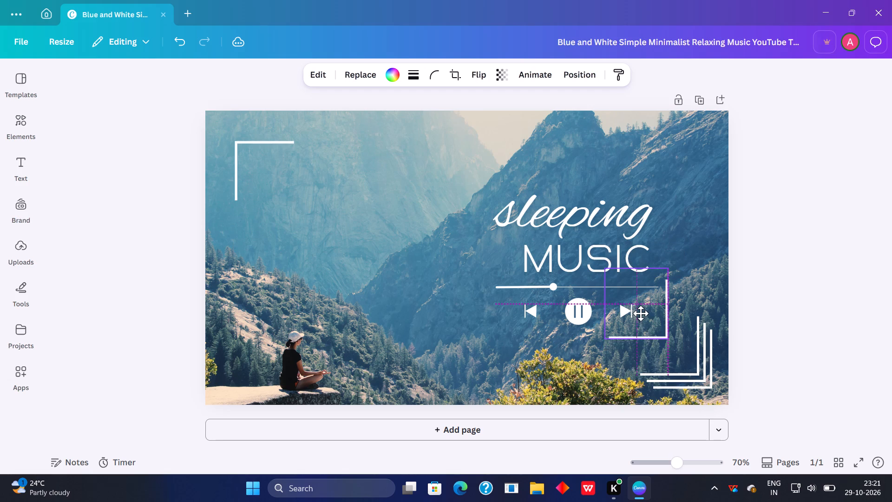
pyautogui.moveTo(641, 313); pyautogui.dragTo(640, 313)
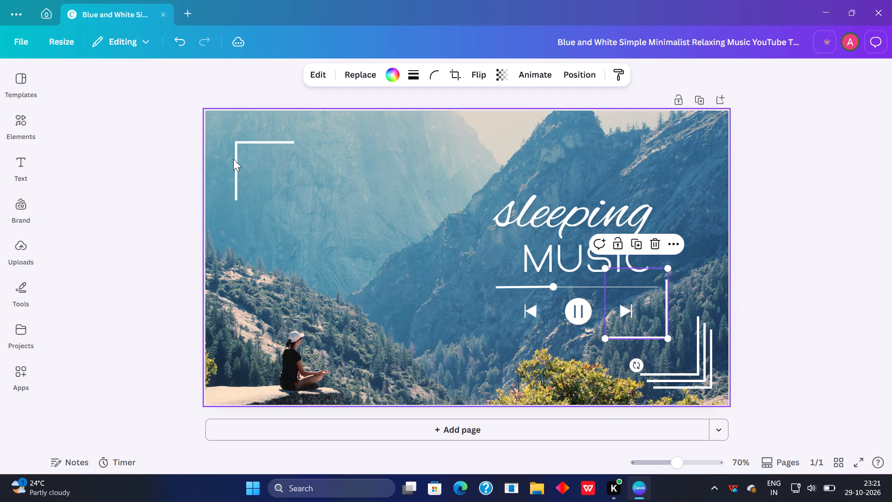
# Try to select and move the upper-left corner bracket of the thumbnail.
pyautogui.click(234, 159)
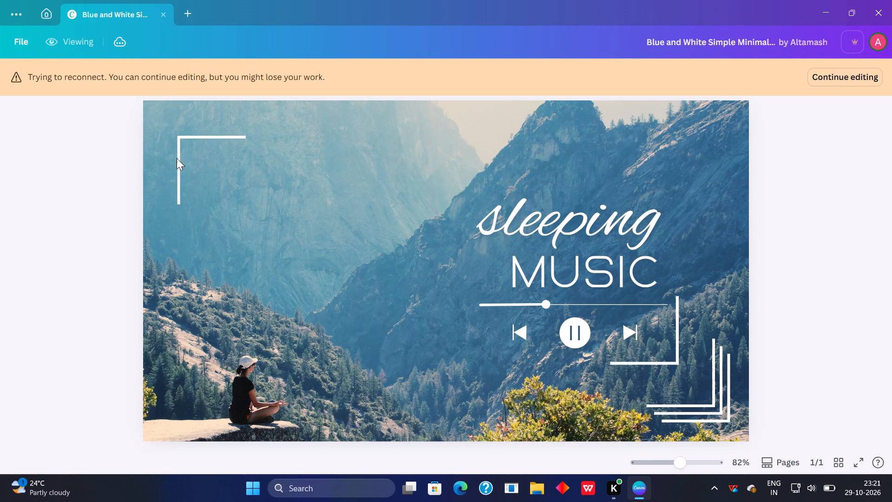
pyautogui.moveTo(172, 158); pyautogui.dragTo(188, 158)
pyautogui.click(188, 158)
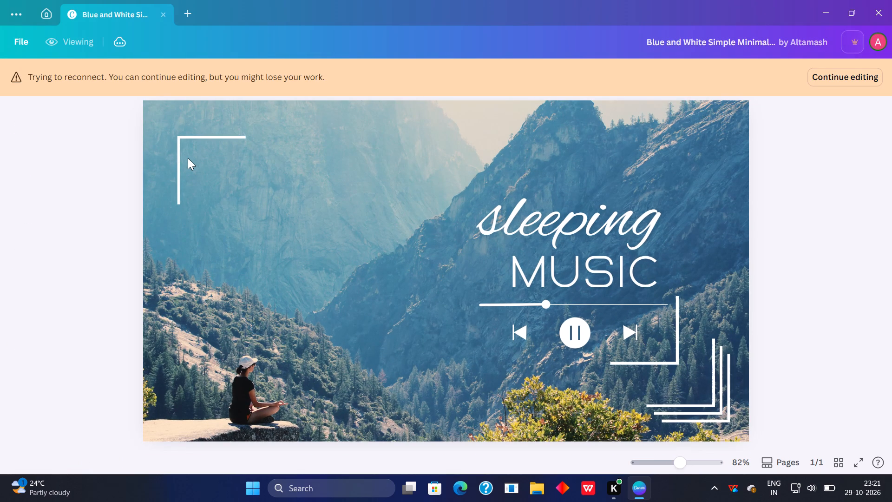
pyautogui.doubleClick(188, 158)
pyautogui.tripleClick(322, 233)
# Open the Windows quick settings to check the Wi-Fi connection.
pyautogui.click(789, 495)
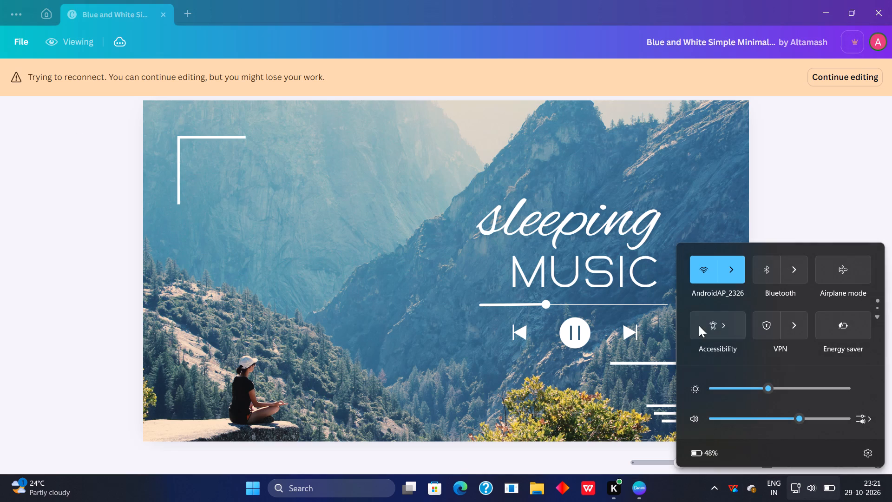
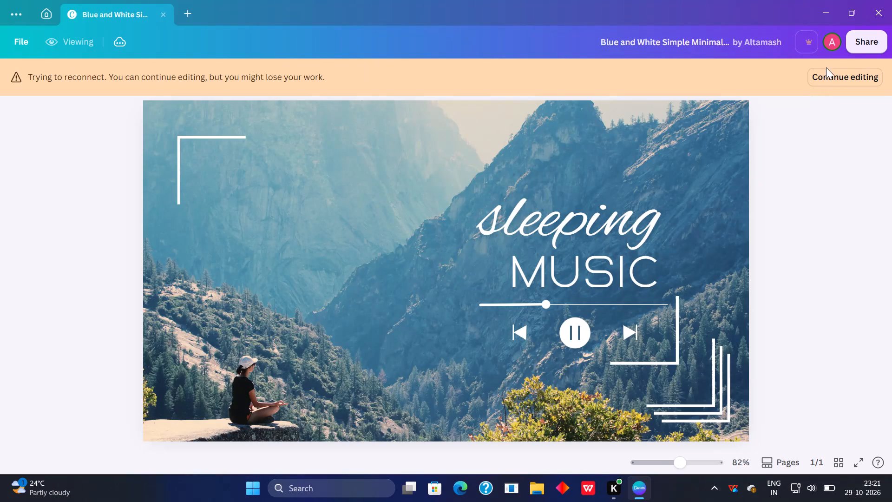
# Resume editing the design and duplicate the upper-left corner bracket three times to build a stepped nested set.
pyautogui.click(826, 73)
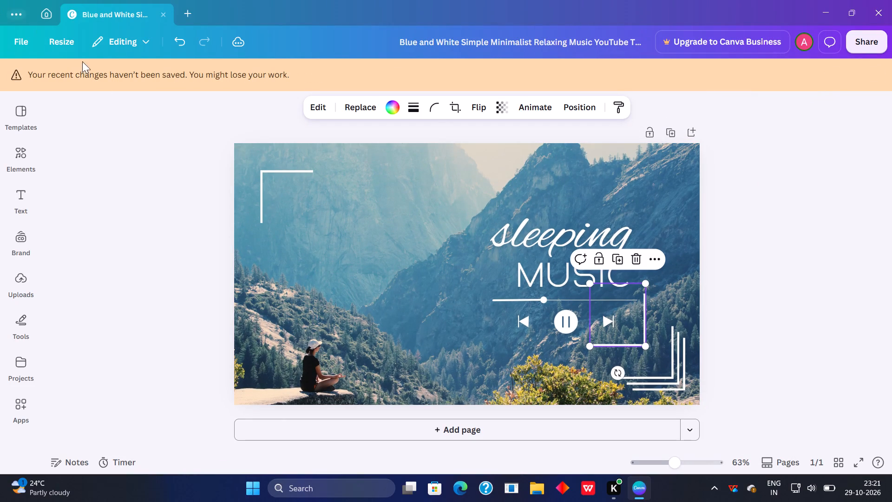
pyautogui.click(276, 173)
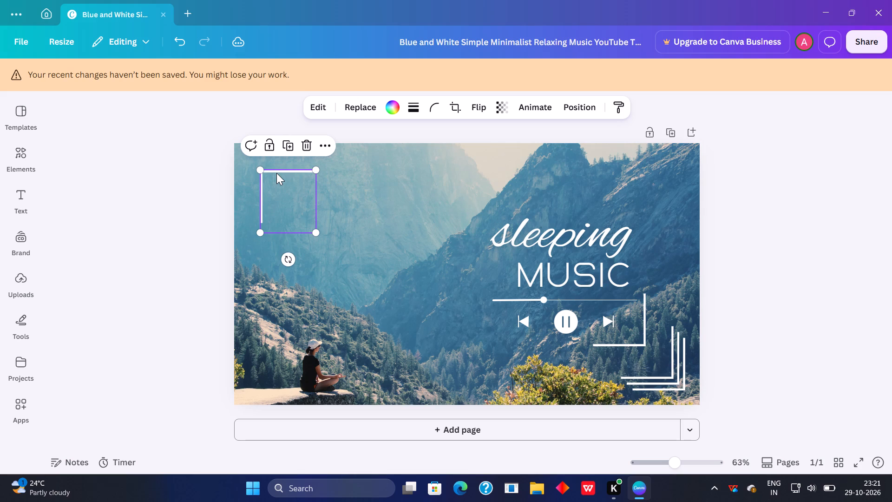
pyautogui.hotkey('ctrl', 'd')
pyautogui.hotkey('ctrl', 'd')
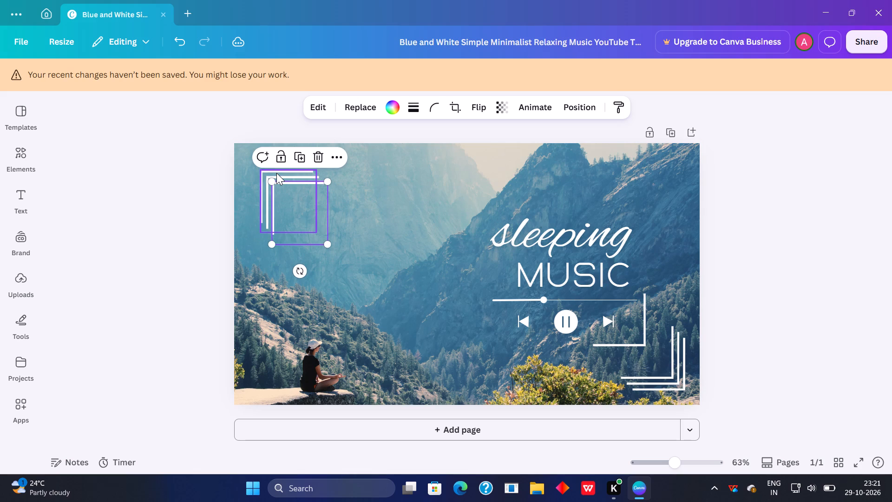
pyautogui.hotkey('ctrl', 'd')
# Move the innermost upper-left bracket duplicate beside the title so it frames the start of "sleeping".
pyautogui.moveTo(321, 219); pyautogui.dragTo(457, 239)
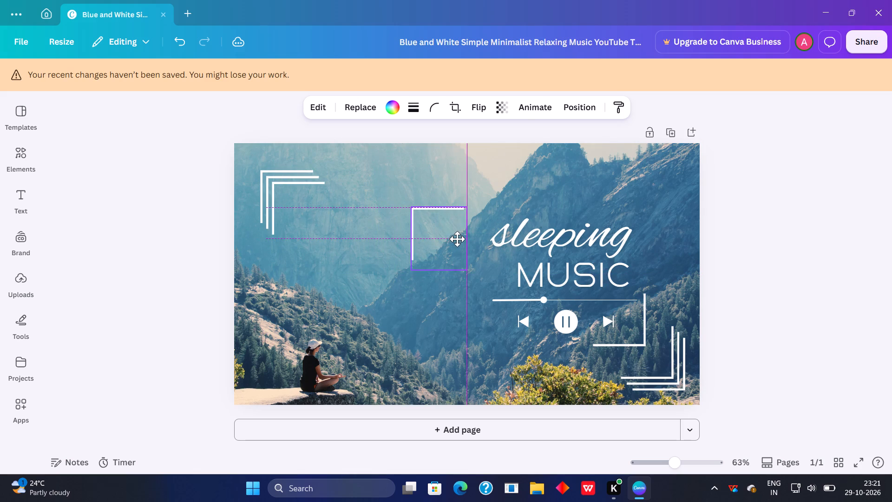
pyautogui.moveTo(457, 239); pyautogui.dragTo(504, 244)
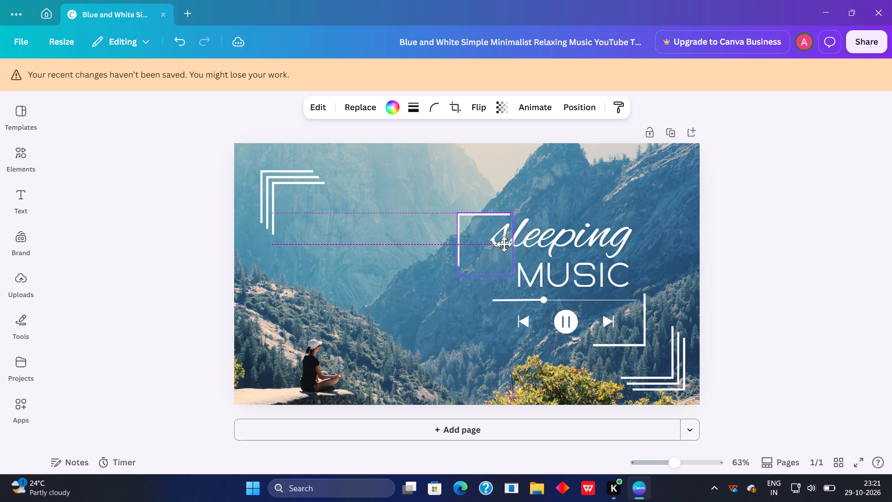
pyautogui.moveTo(504, 244); pyautogui.dragTo(519, 243)
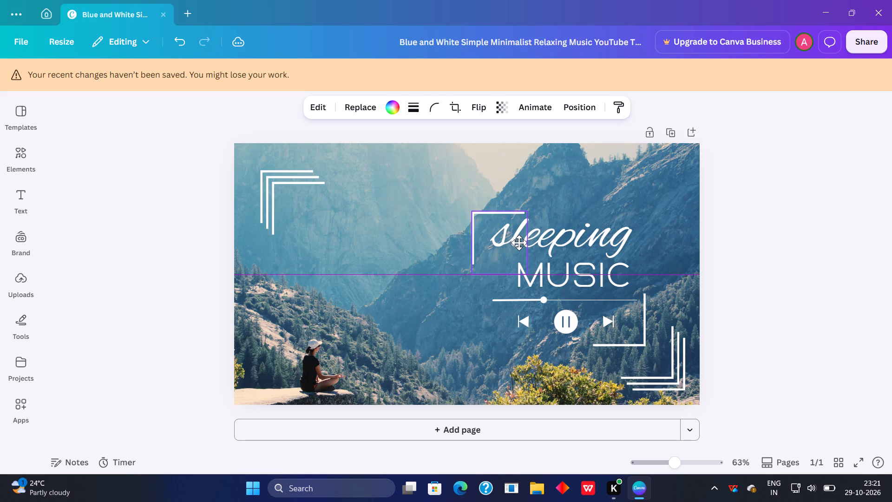
pyautogui.moveTo(519, 243); pyautogui.dragTo(522, 242)
# Reposition the background photo within its crop so the top edge of the photo meets the top of the thumbnail.
pyautogui.click(401, 282)
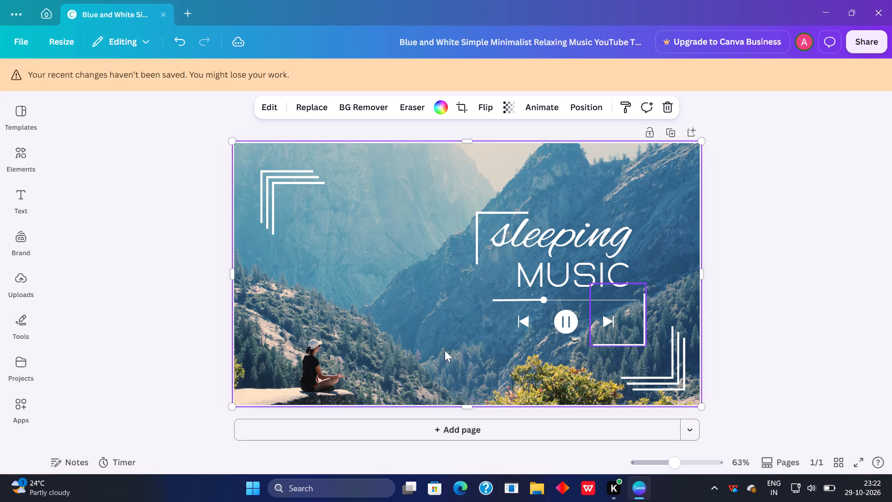
pyautogui.doubleClick(351, 350)
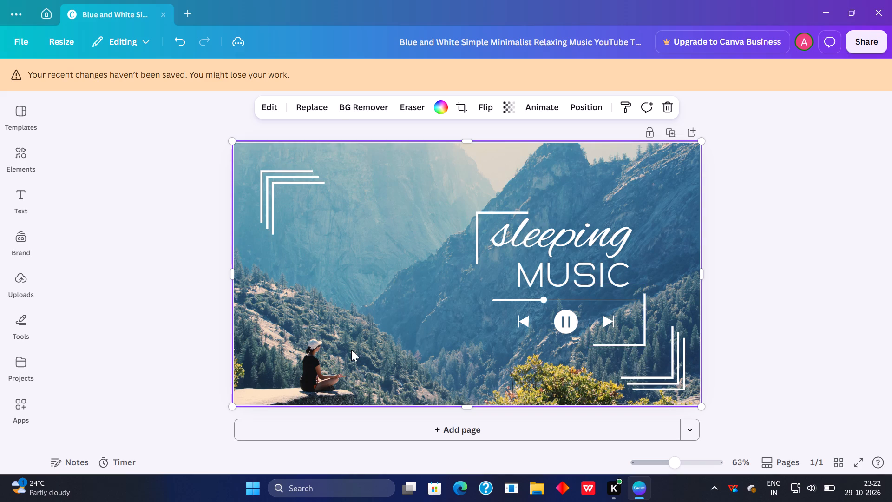
pyautogui.moveTo(387, 277); pyautogui.dragTo(409, 372)
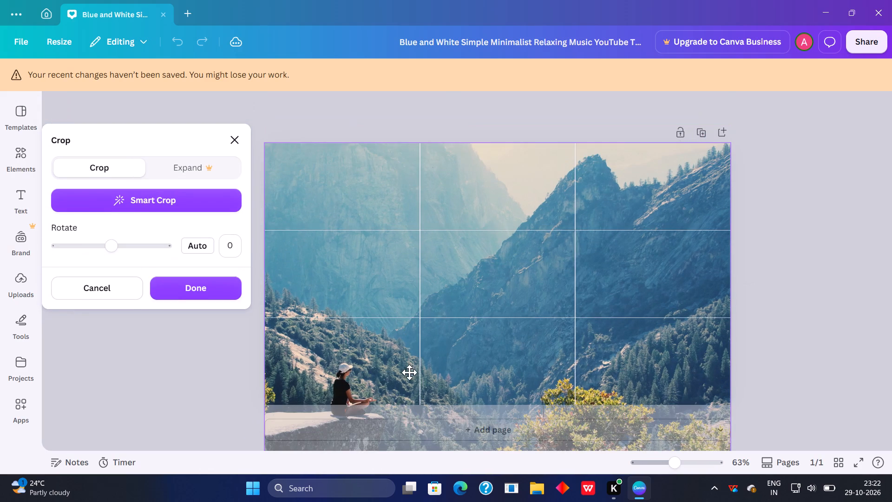
pyautogui.moveTo(409, 372); pyautogui.dragTo(390, 292)
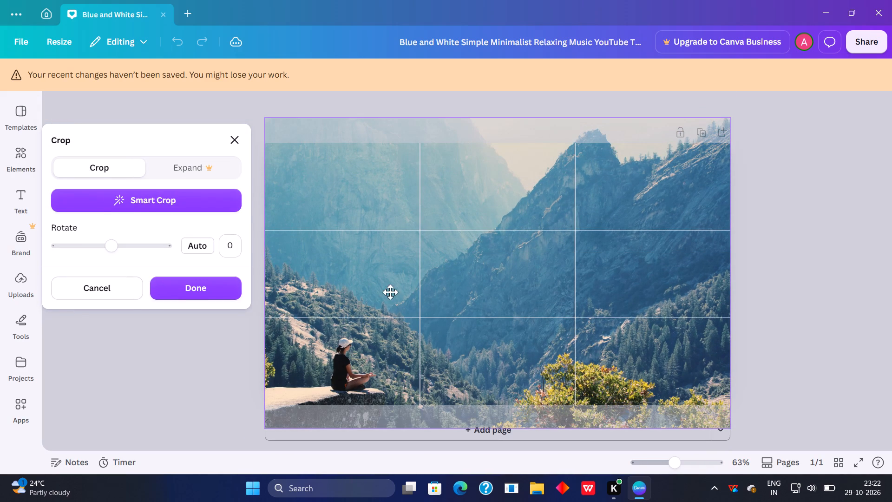
pyautogui.moveTo(390, 292); pyautogui.dragTo(408, 225)
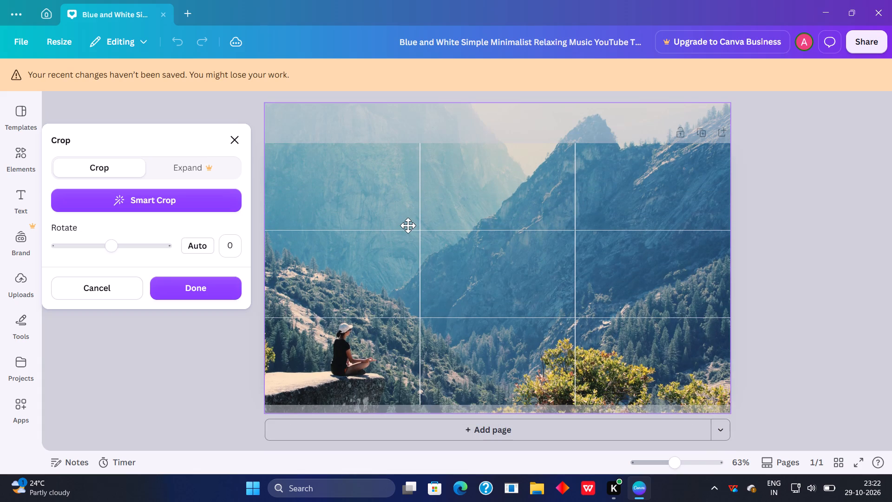
pyautogui.moveTo(408, 225); pyautogui.dragTo(390, 436)
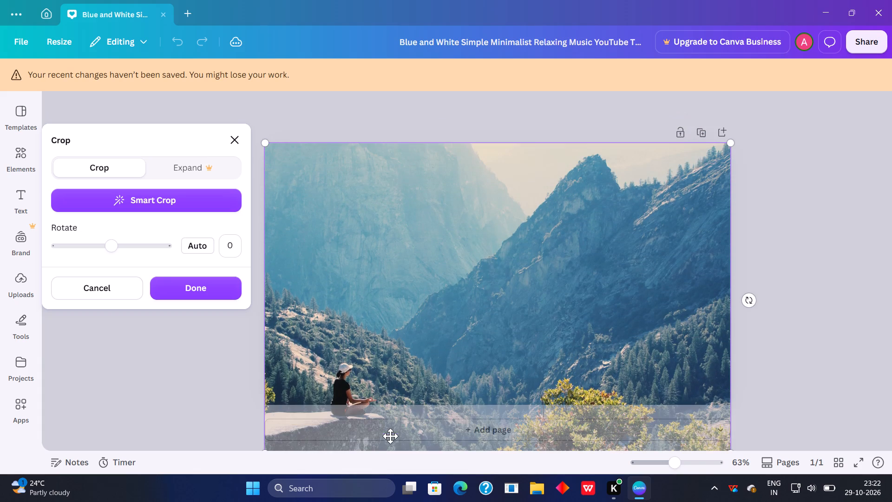
pyautogui.click(211, 289)
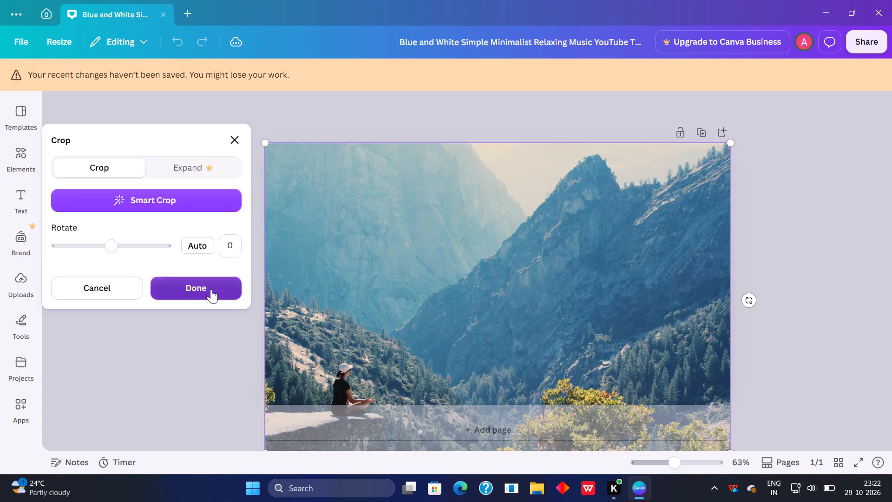
# Enlarge the background photo from its lower-left corner so only the seated woman's head shows at the bottom edge.
pyautogui.moveTo(232, 403); pyautogui.dragTo(179, 501)
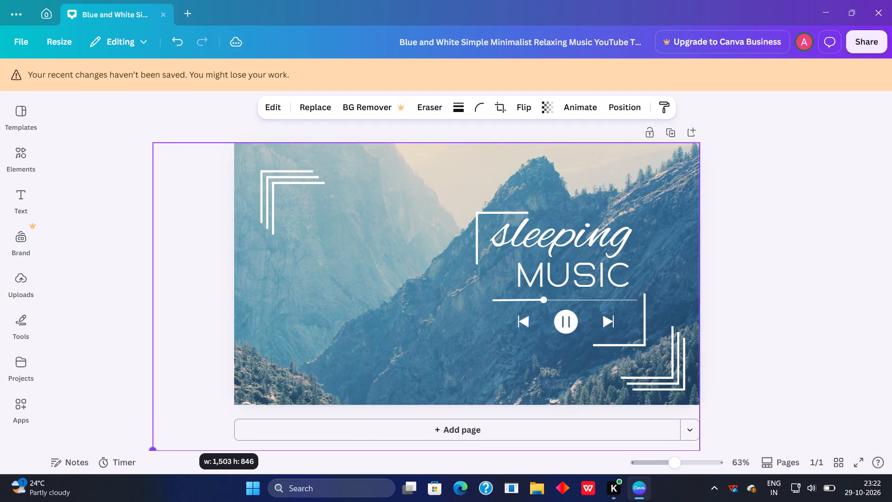
pyautogui.moveTo(179, 501); pyautogui.dragTo(192, 474)
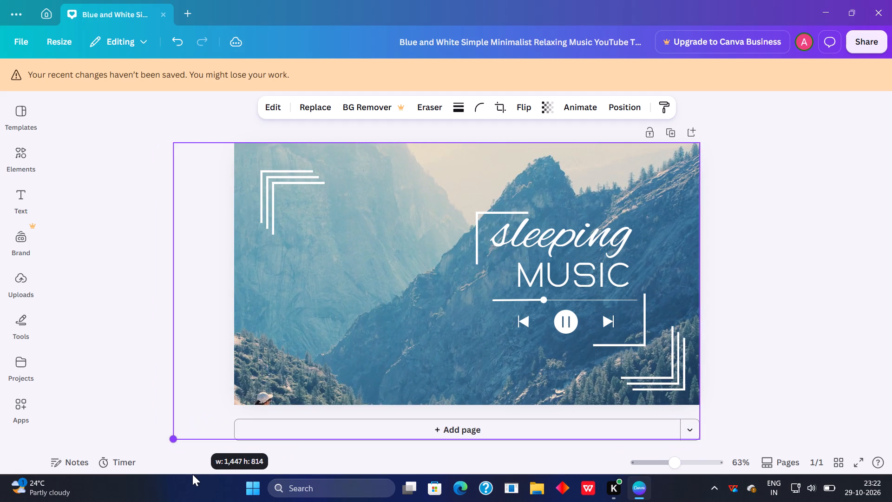
pyautogui.moveTo(192, 474); pyautogui.dragTo(208, 451)
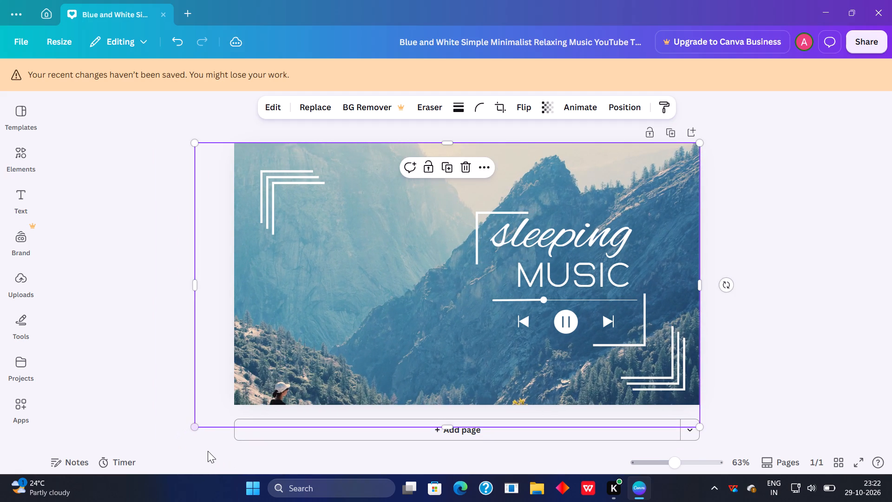
pyautogui.click(165, 380)
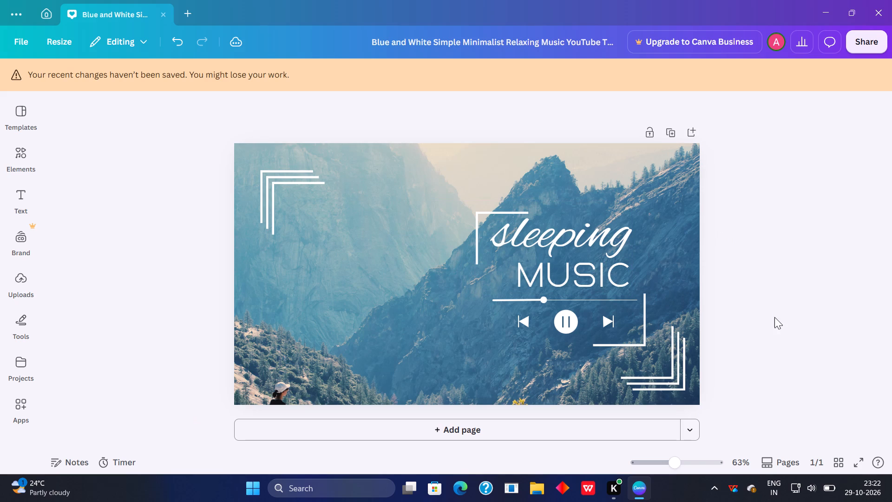
# Download the thumbnail as a PNG, save it in Downloads as cc, and close the design.
pyautogui.click(875, 42)
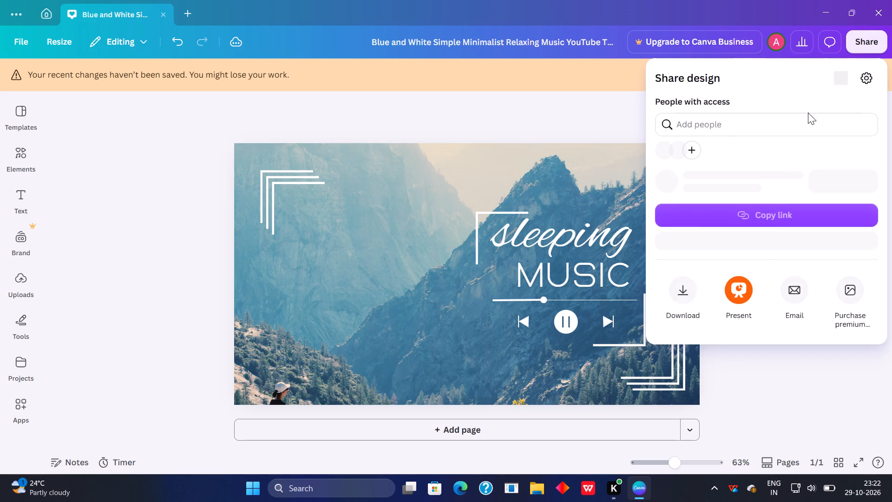
pyautogui.click(686, 299)
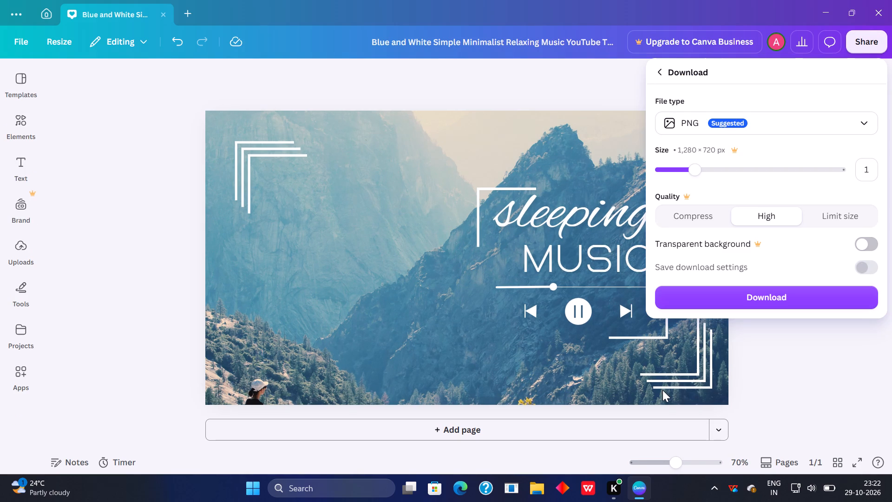
pyautogui.click(744, 300)
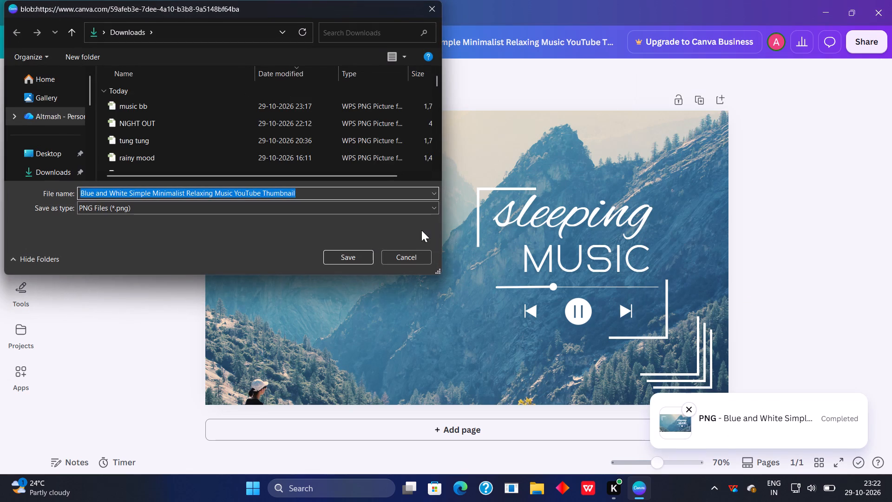
pyautogui.write('cc')
pyautogui.press('Return')
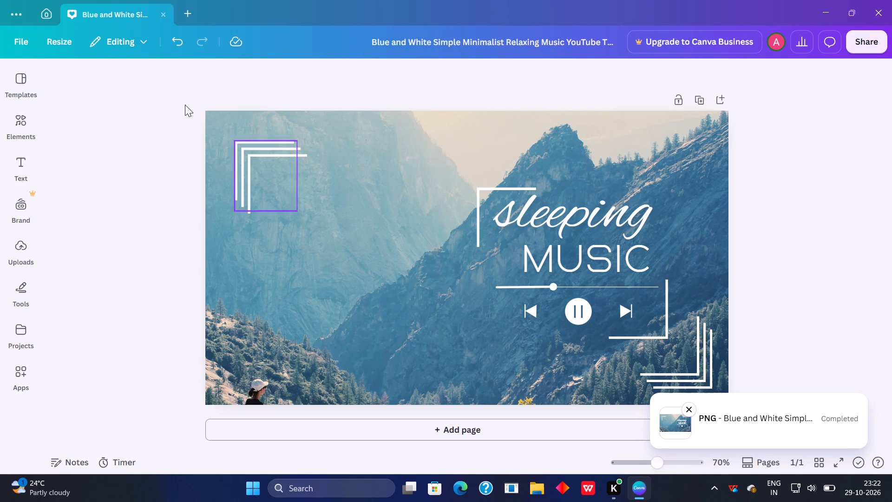
pyautogui.click(164, 12)
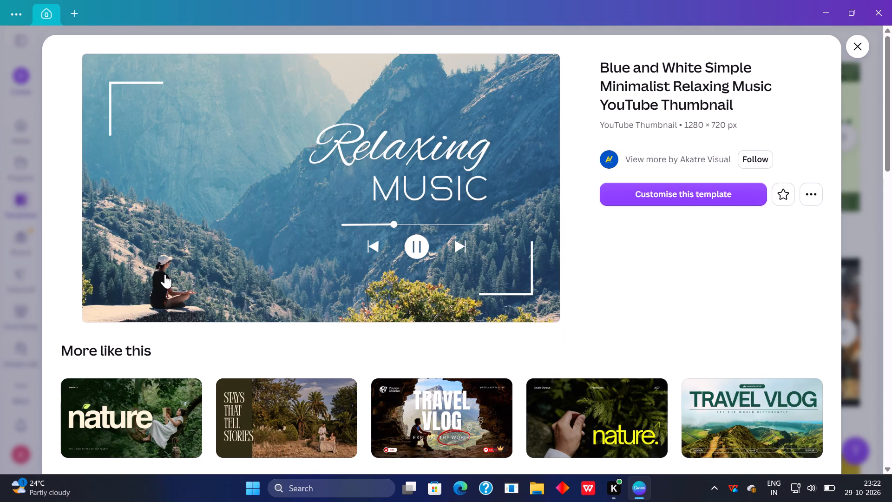
# Look through the templates similar to the Relaxing Music thumbnail for another music design, and close the template preview.
pyautogui.scroll(-10, 329, 330)
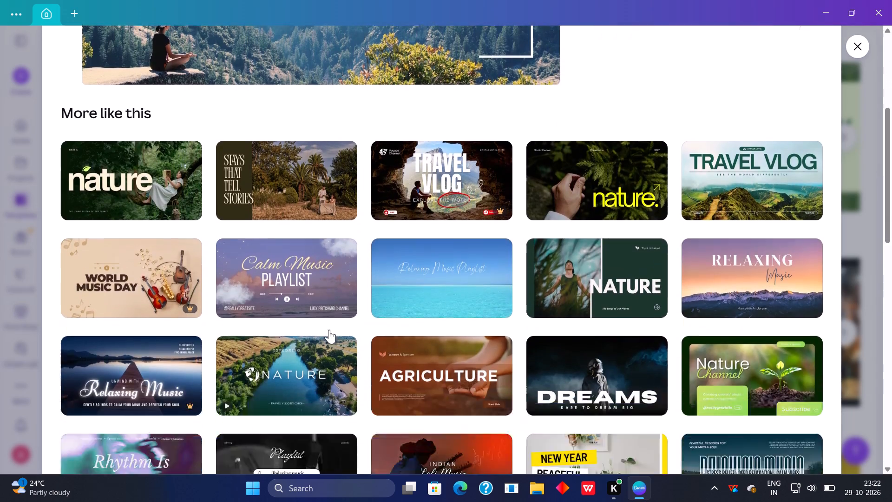
pyautogui.scroll(2, 329, 330)
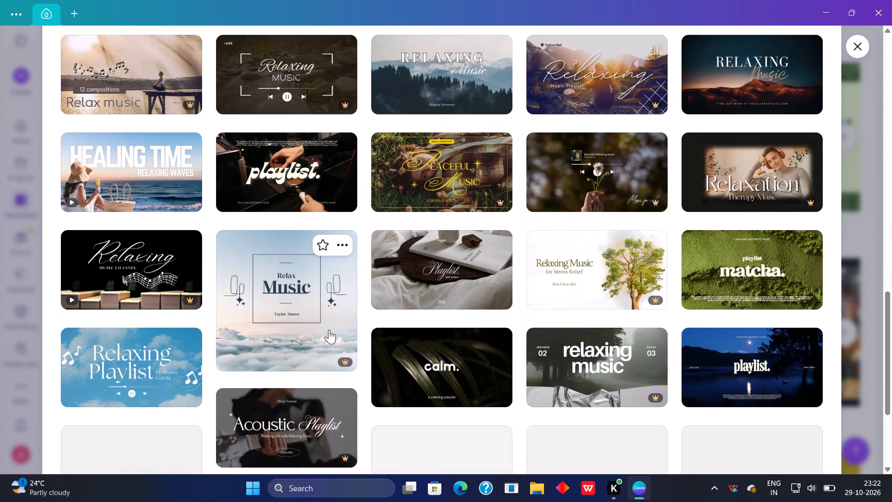
pyautogui.scroll(-1, 329, 330)
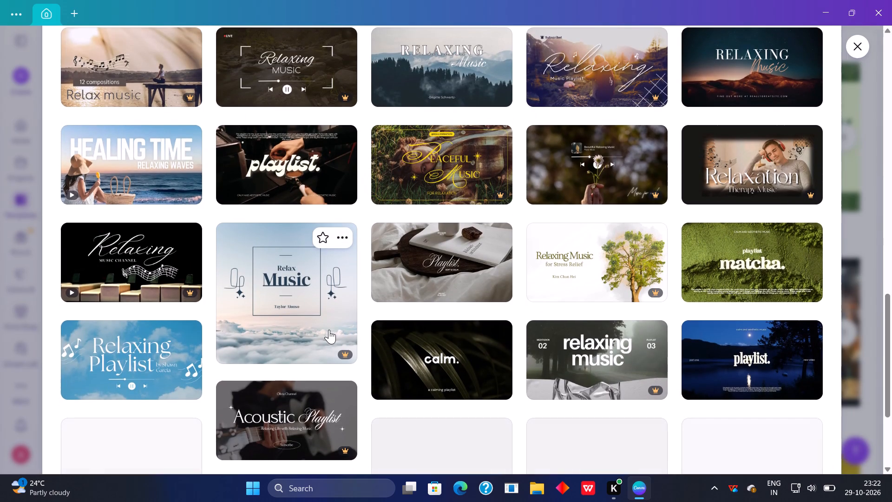
pyautogui.scroll(-3, 329, 330)
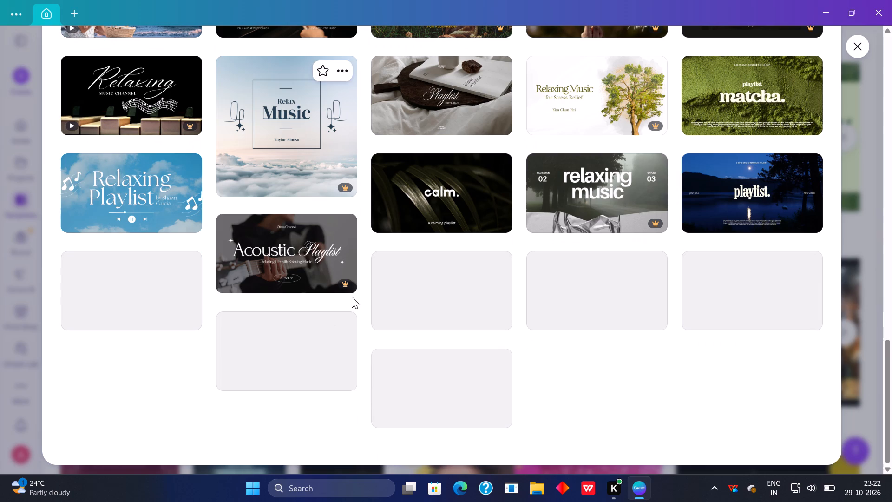
pyautogui.scroll(-2, 370, 286)
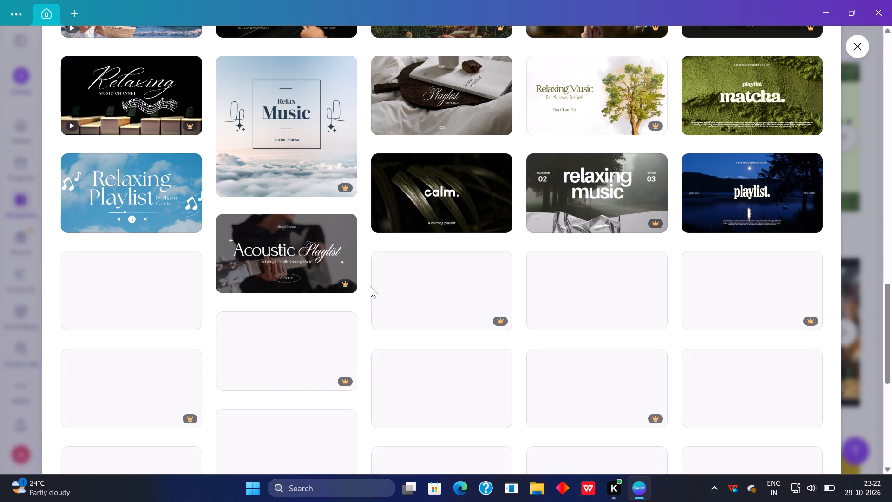
pyautogui.scroll(-3, 370, 286)
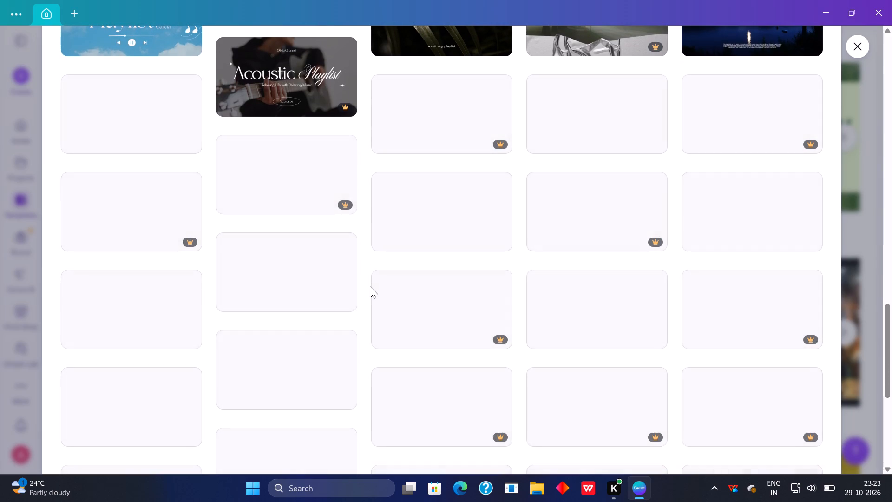
pyautogui.hscroll(2, 370, 286)
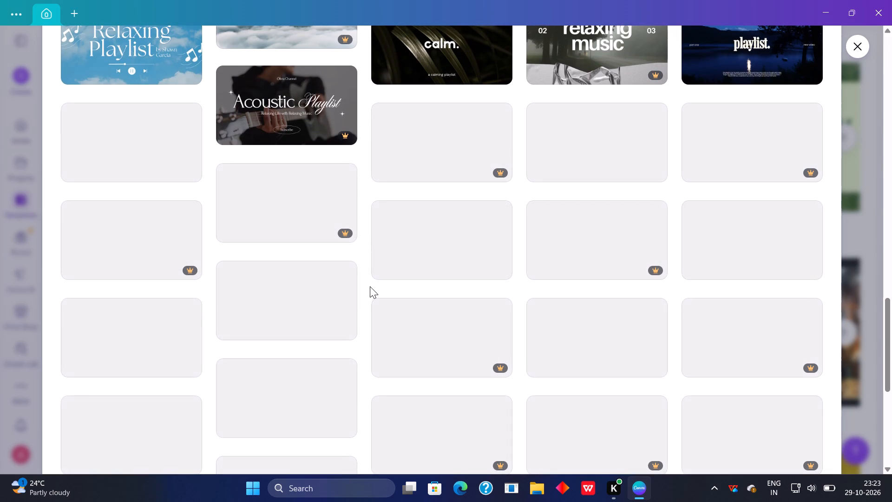
pyautogui.hscroll(1, 370, 286)
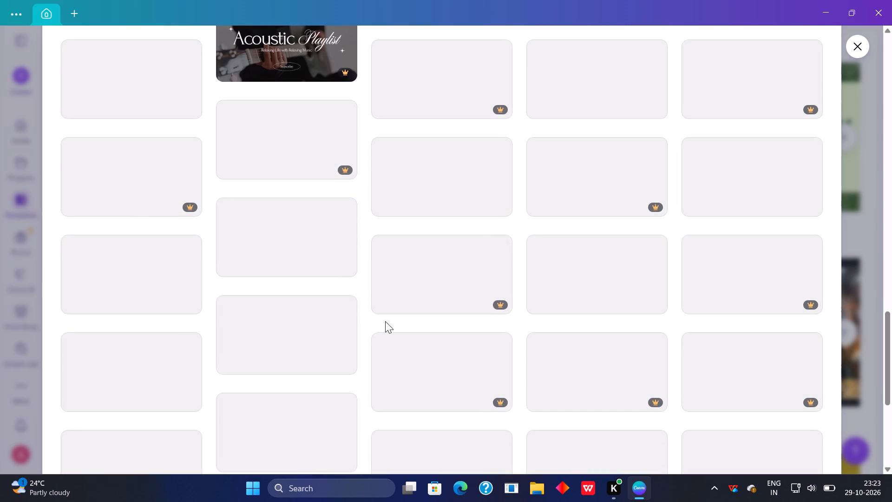
pyautogui.scroll(1, 399, 308)
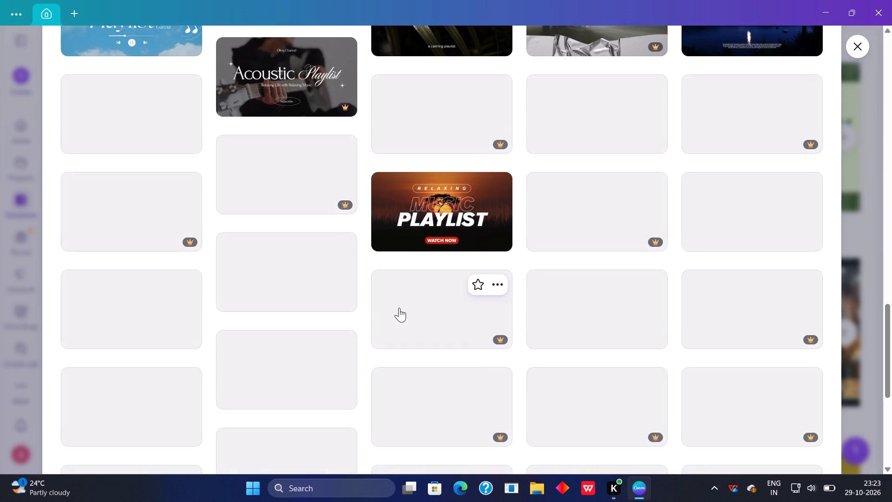
pyautogui.scroll(4, 399, 308)
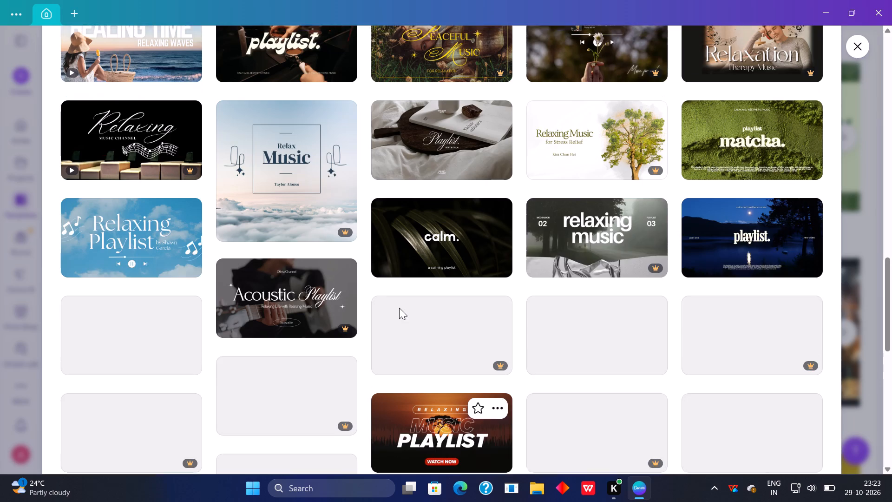
pyautogui.scroll(3, 399, 308)
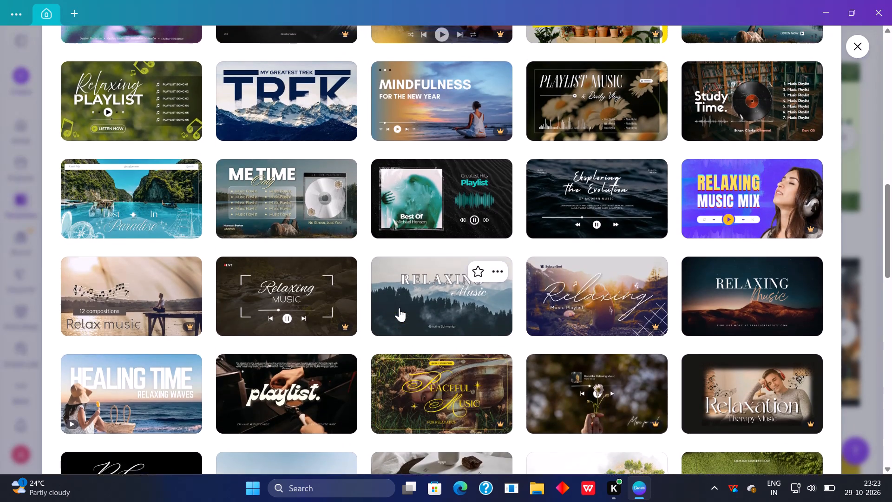
pyautogui.scroll(3, 399, 308)
pyautogui.scroll(-4, 399, 308)
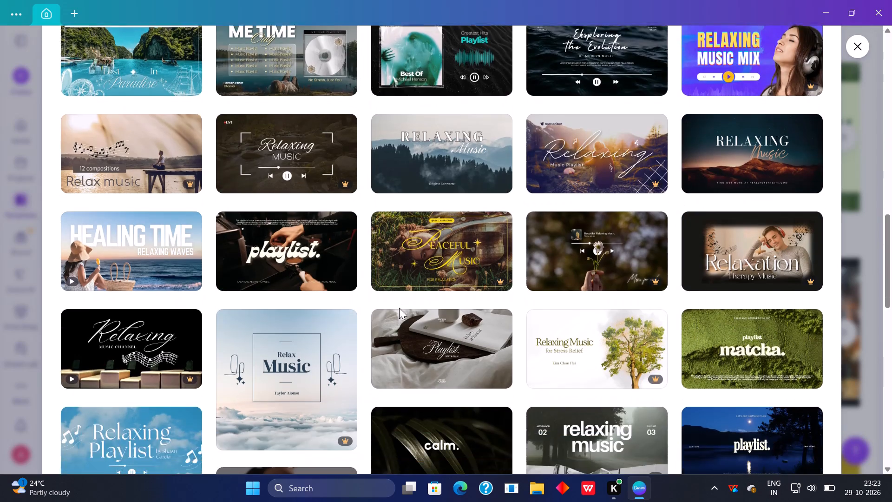
pyautogui.scroll(-3, 399, 308)
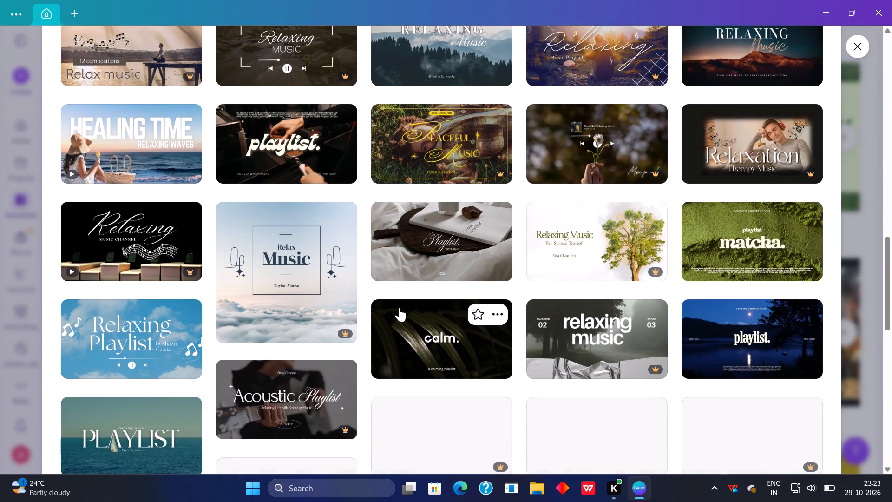
pyautogui.scroll(-4, 399, 308)
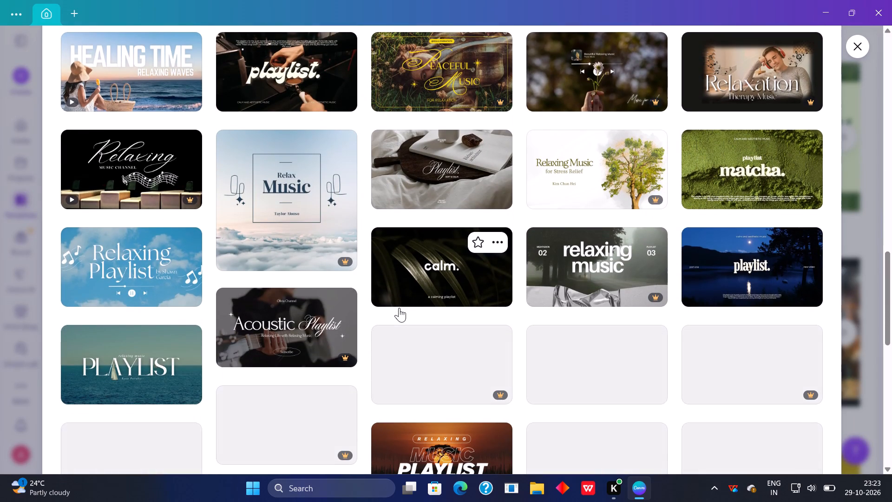
pyautogui.scroll(-1, 399, 308)
pyautogui.scroll(1, 399, 308)
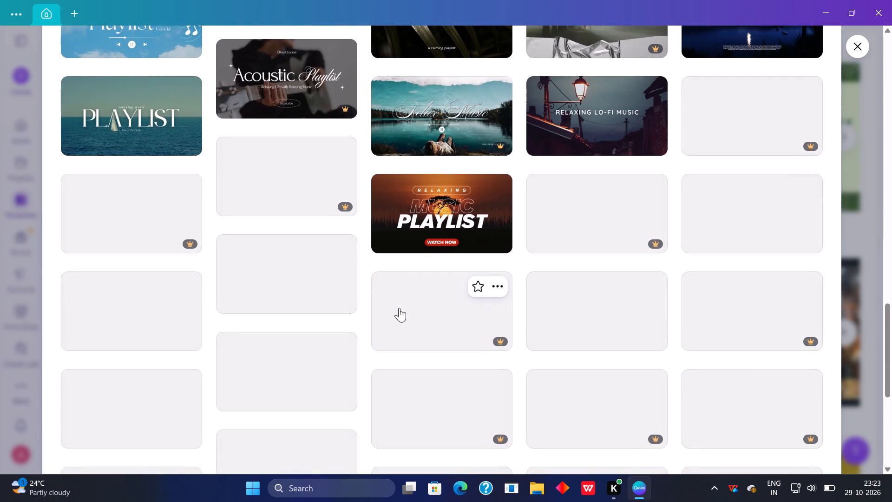
pyautogui.scroll(11, 399, 308)
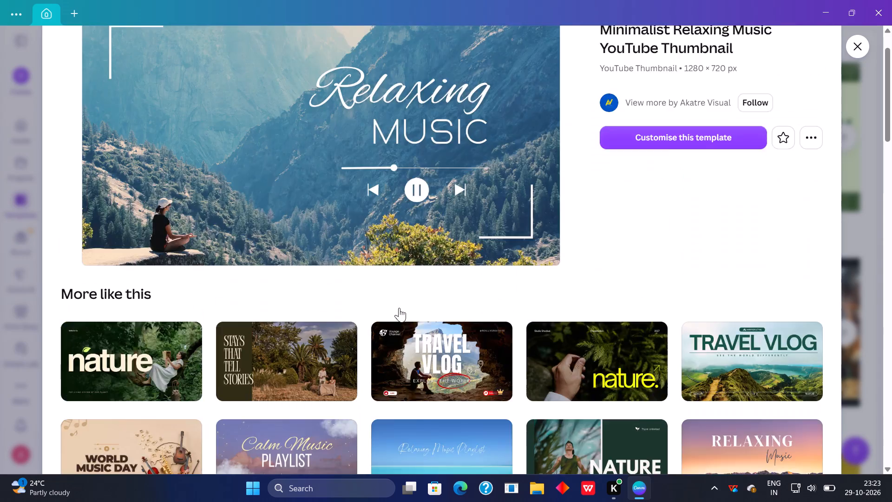
pyautogui.scroll(-2, 399, 308)
pyautogui.scroll(3, 399, 308)
pyautogui.hscroll(9, 399, 308)
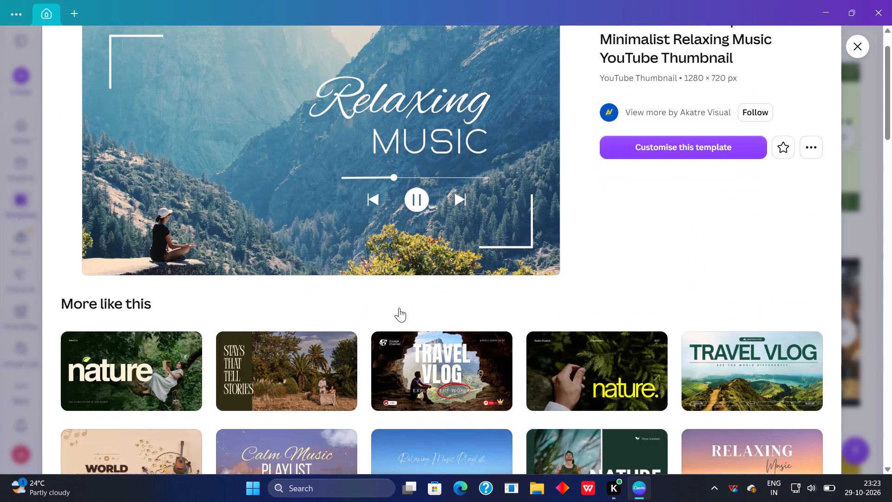
pyautogui.click(855, 43)
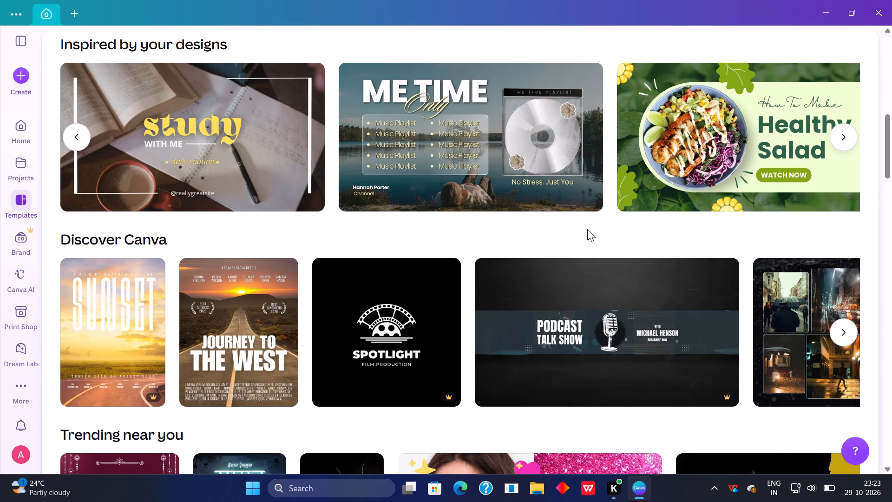
# Browse the recently viewed and recommended designs on the Templates page for another music playlist thumbnail.
pyautogui.scroll(3, 519, 284)
pyautogui.scroll(-1, 519, 284)
pyautogui.scroll(1, 519, 284)
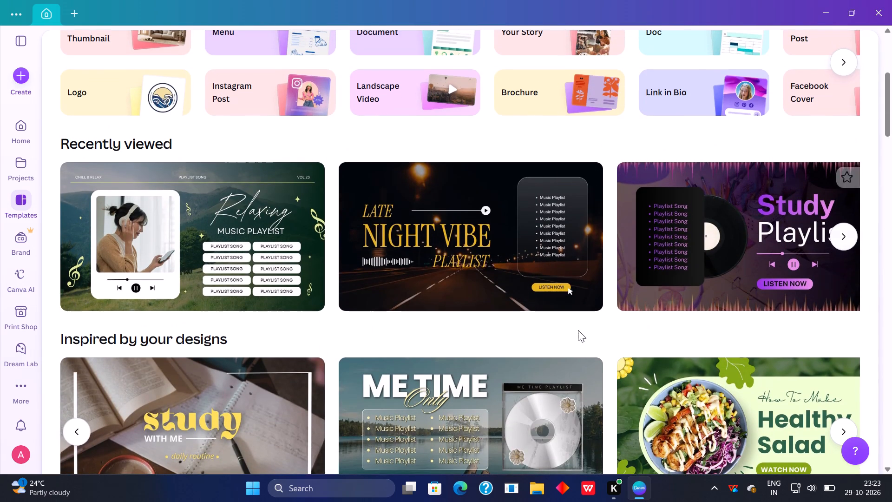
pyautogui.scroll(-11, 578, 330)
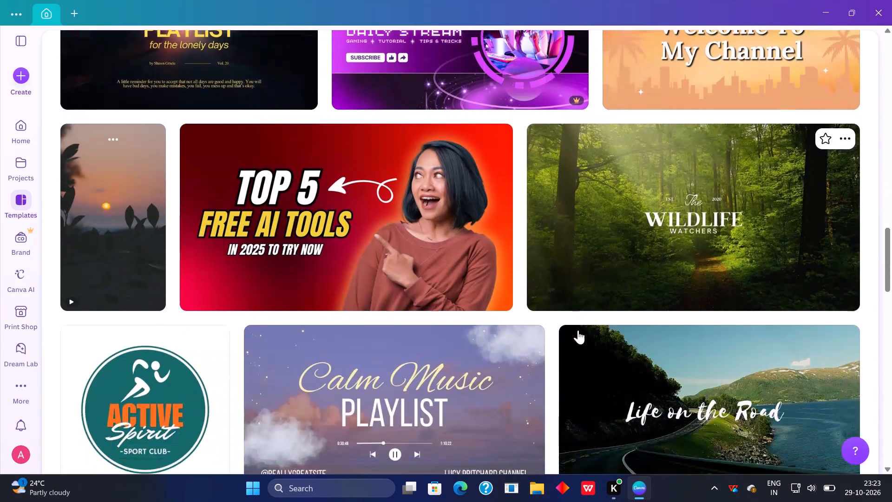
pyautogui.scroll(-2, 578, 330)
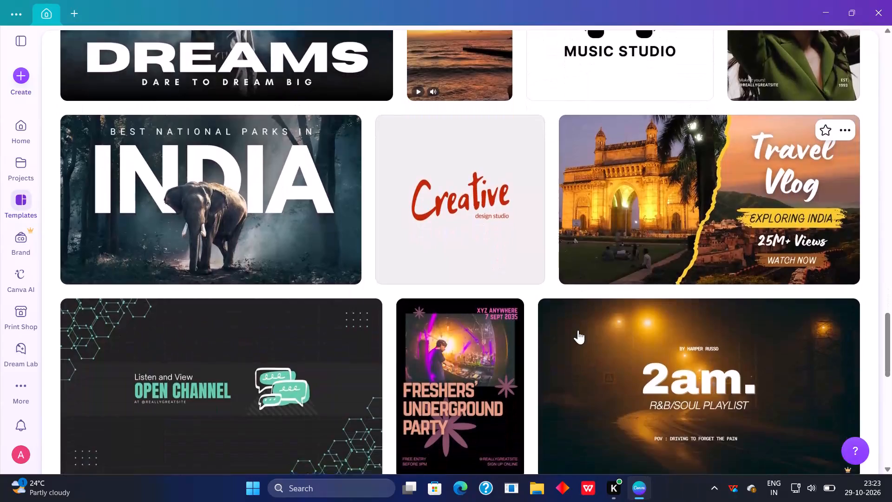
pyautogui.scroll(-4, 578, 330)
pyautogui.scroll(1, 578, 330)
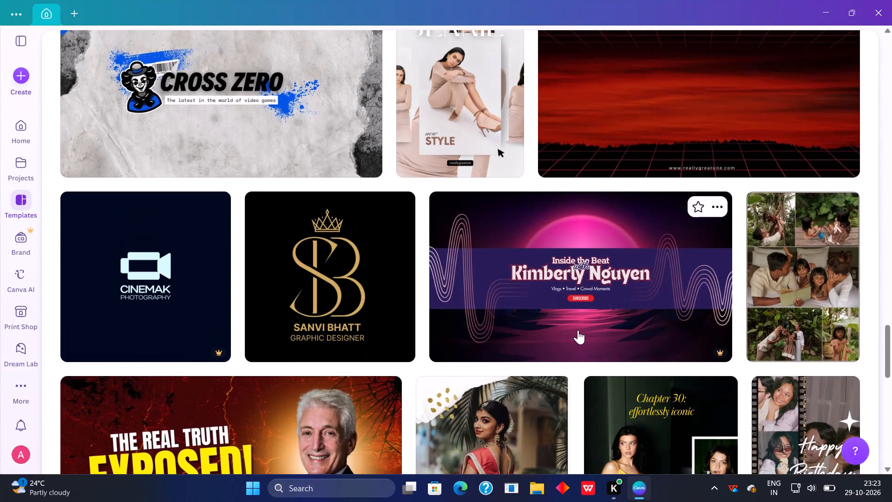
pyautogui.scroll(5, 578, 330)
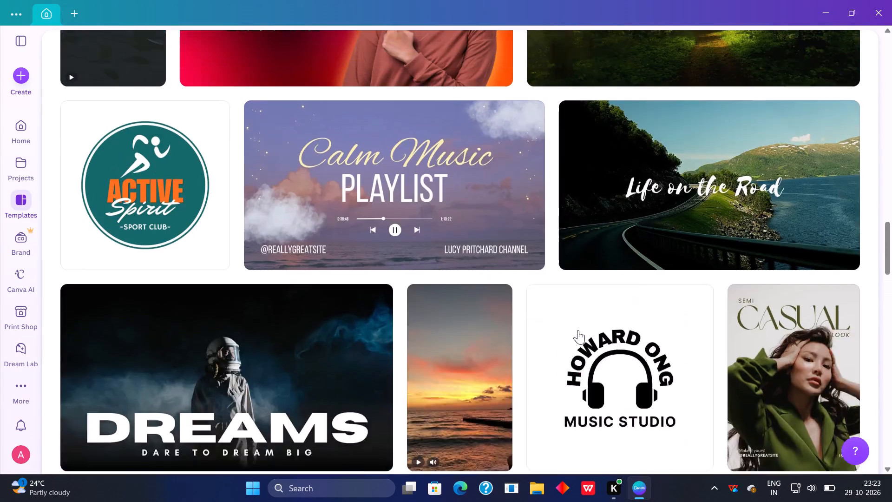
# Look through the whole row of recently viewed designs and the template categories for the next design to make.
pyautogui.scroll(6, 578, 330)
pyautogui.scroll(-2, 578, 330)
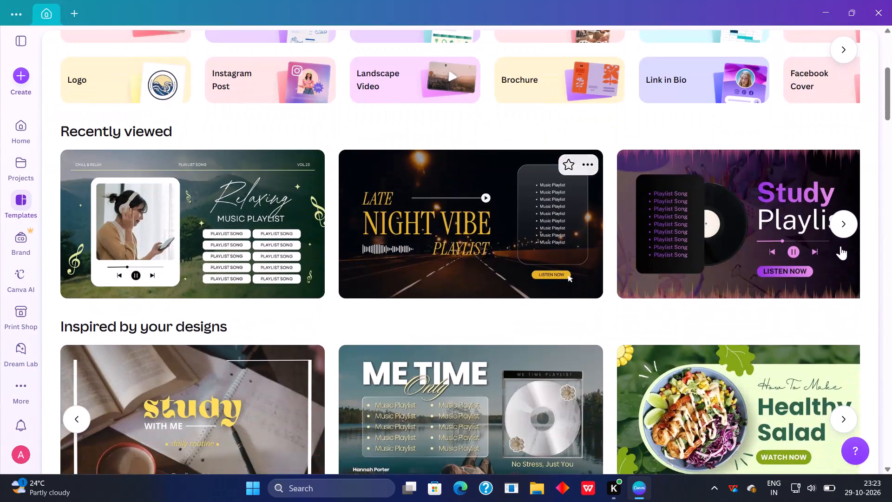
pyautogui.doubleClick(847, 222)
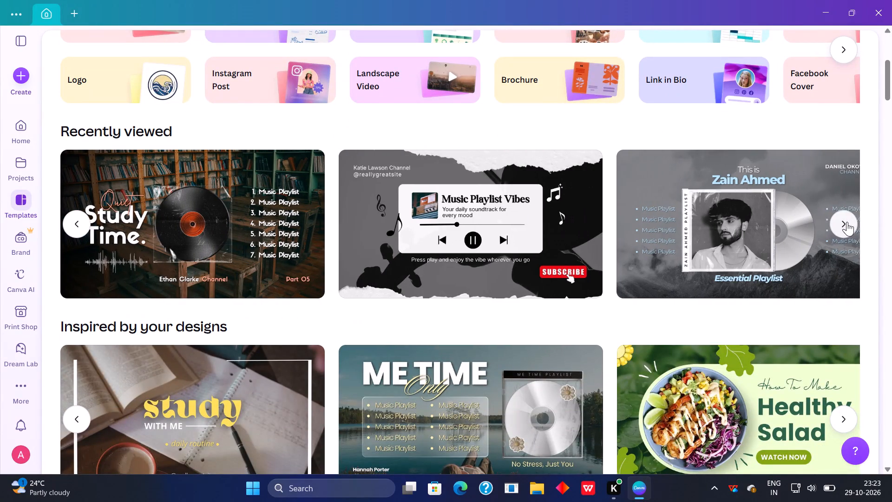
pyautogui.tripleClick(847, 222)
pyautogui.doubleClick(847, 222)
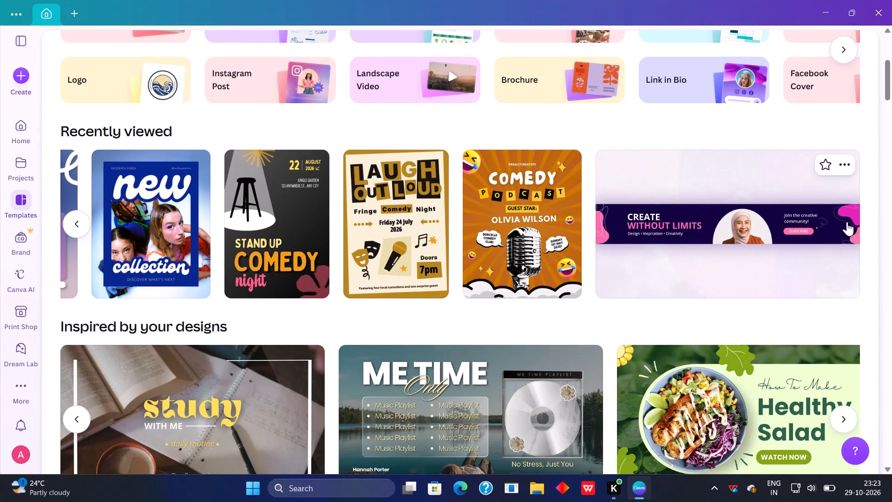
pyautogui.hscroll(-2, 742, 241)
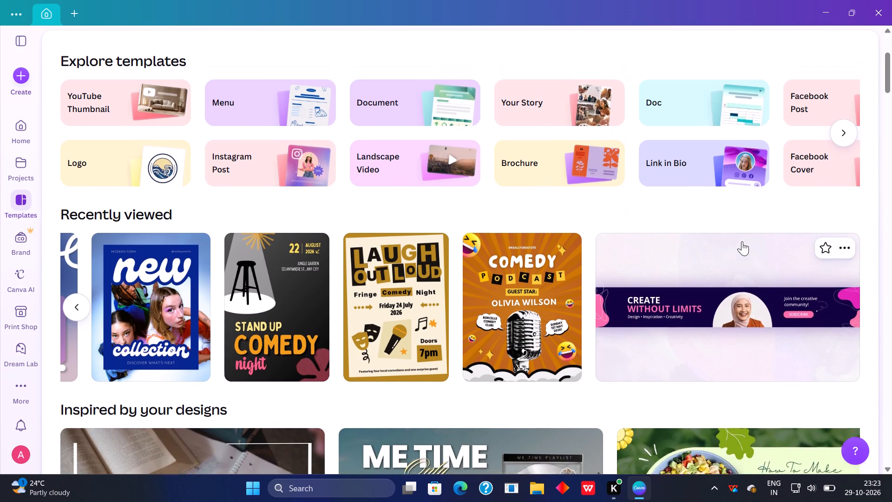
pyautogui.hscroll(-1, 742, 241)
pyautogui.scroll(4, 742, 241)
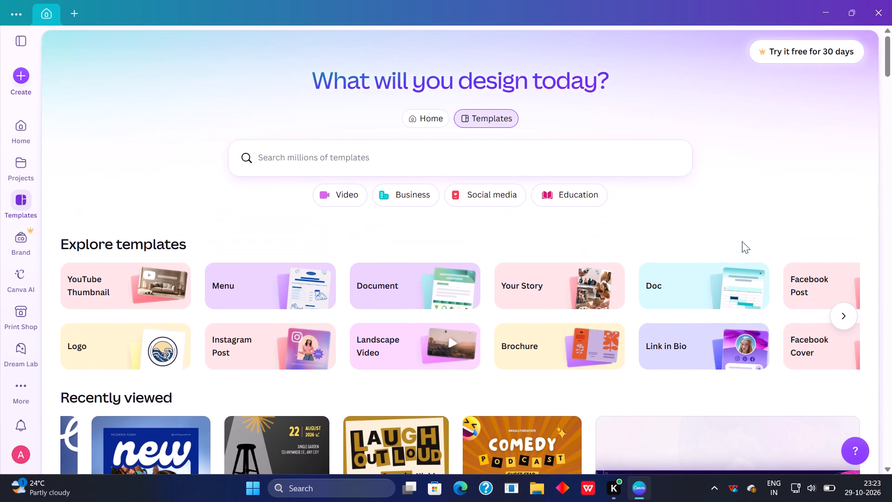
pyautogui.scroll(-5, 557, 313)
pyautogui.scroll(8, 557, 313)
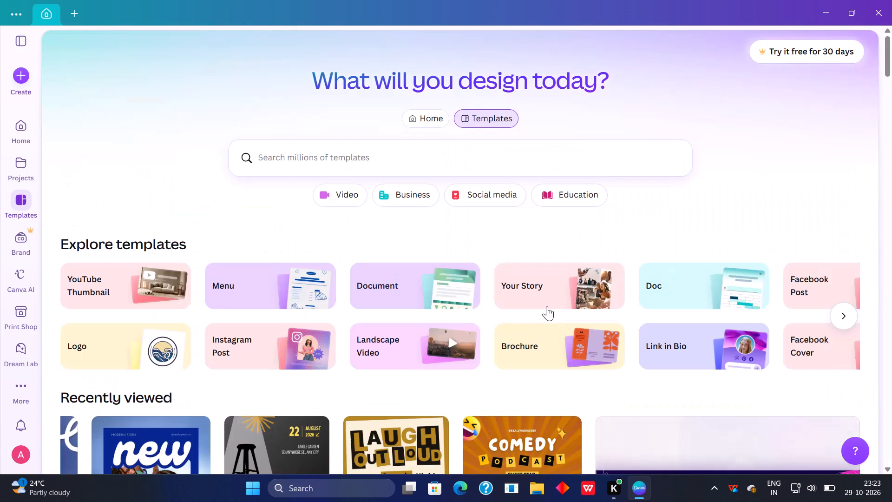
# Browse the Instagram Post templates and open the Adventure forest template with three framed photos.
pyautogui.click(282, 334)
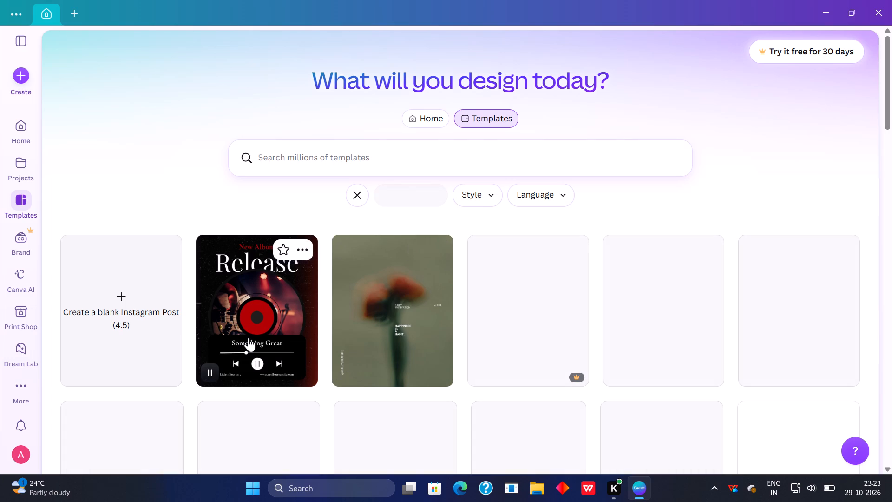
pyautogui.scroll(-1, 249, 337)
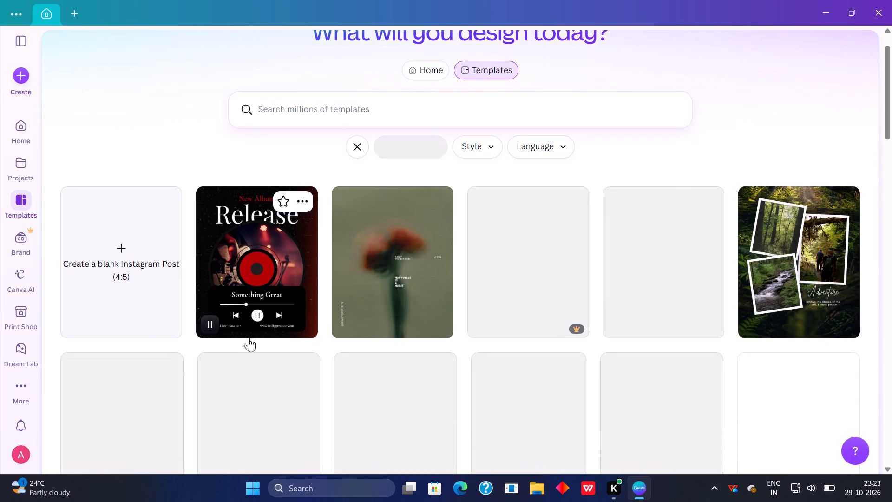
pyautogui.scroll(-2, 281, 387)
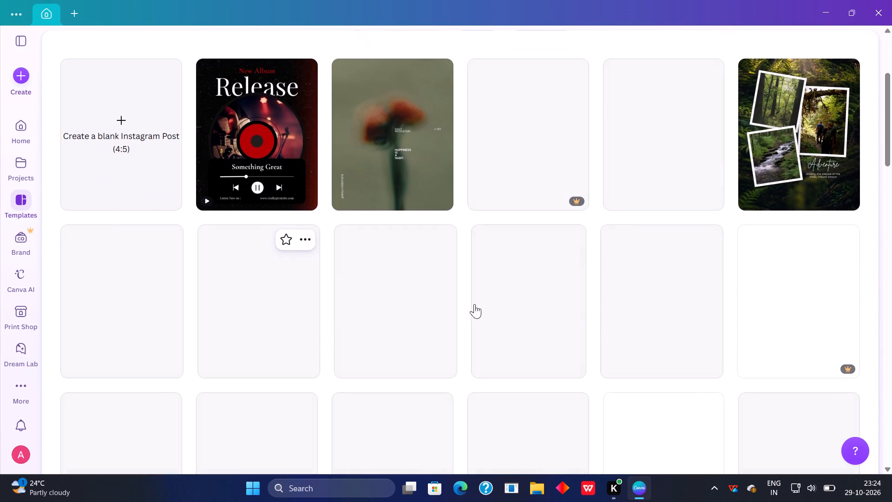
pyautogui.click(792, 169)
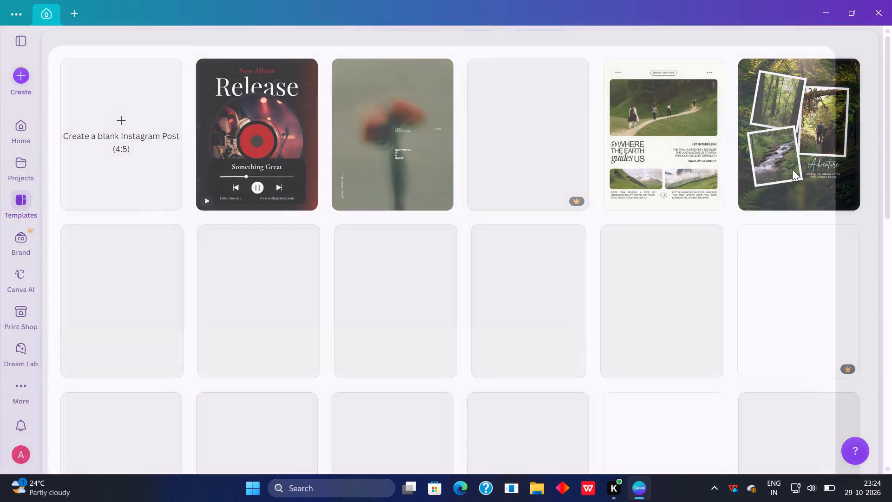